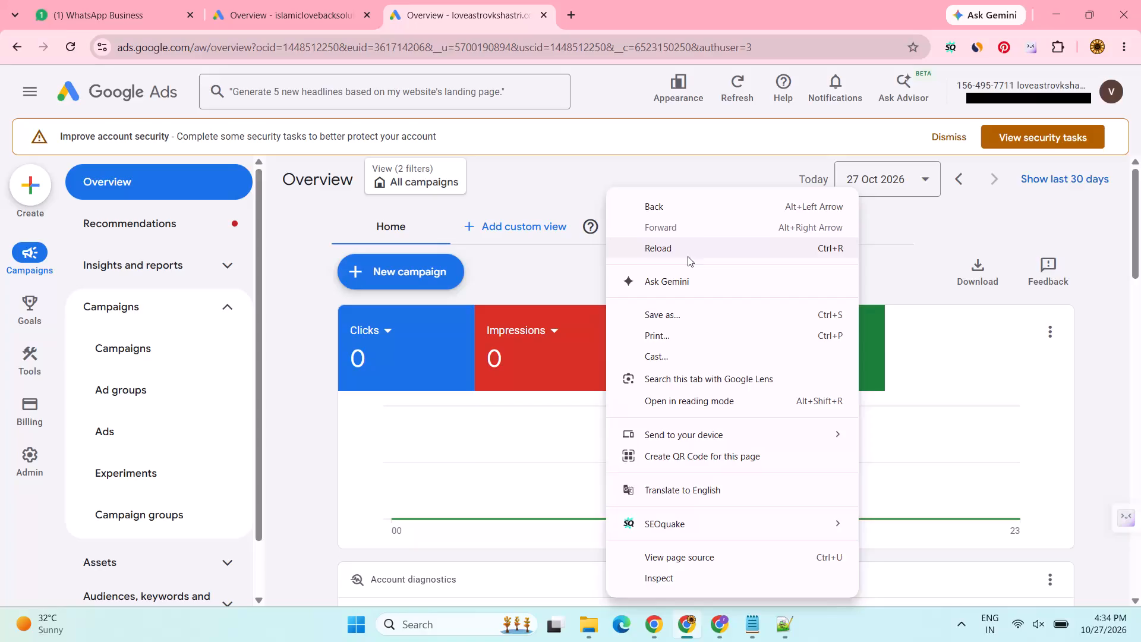
Reload the account overview for the love astrology site.
{"action": "left_click", "coordinate": [691, 250]}
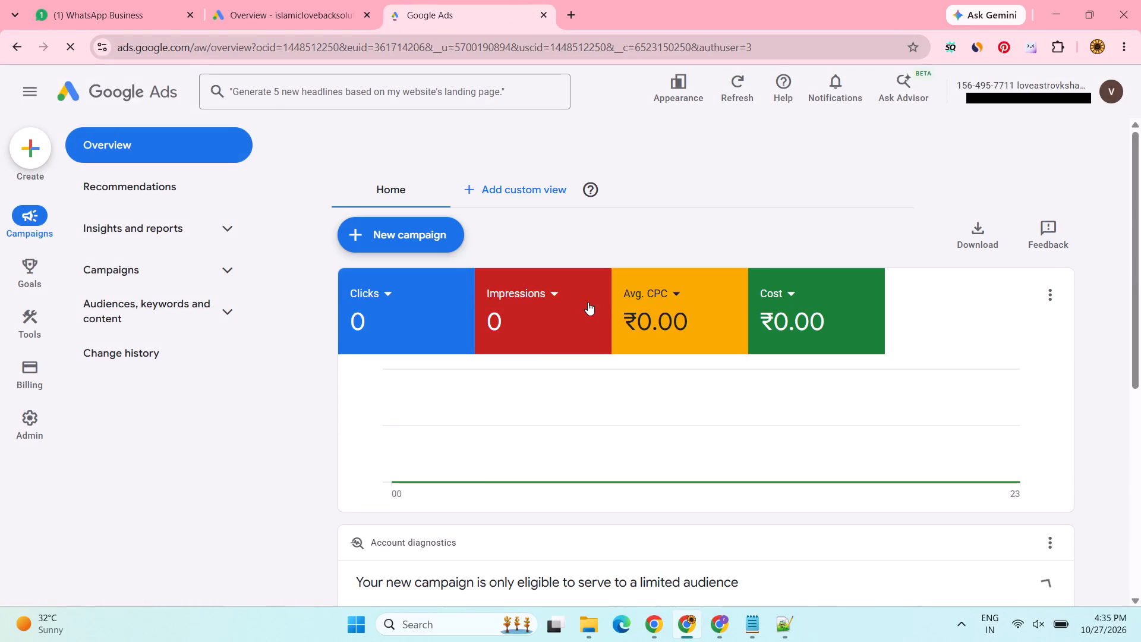
Choose Impressions from the performance metrics for the overview's Impressions scorecard.
{"action": "left_click", "coordinate": [519, 289]}
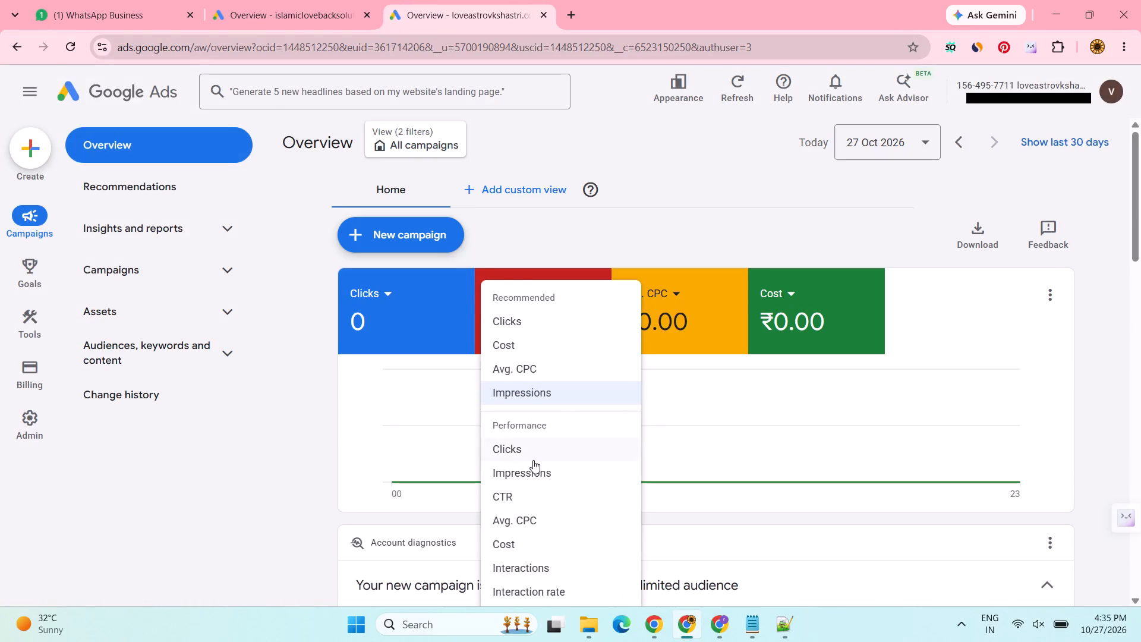
{"action": "left_click", "coordinate": [529, 476]}
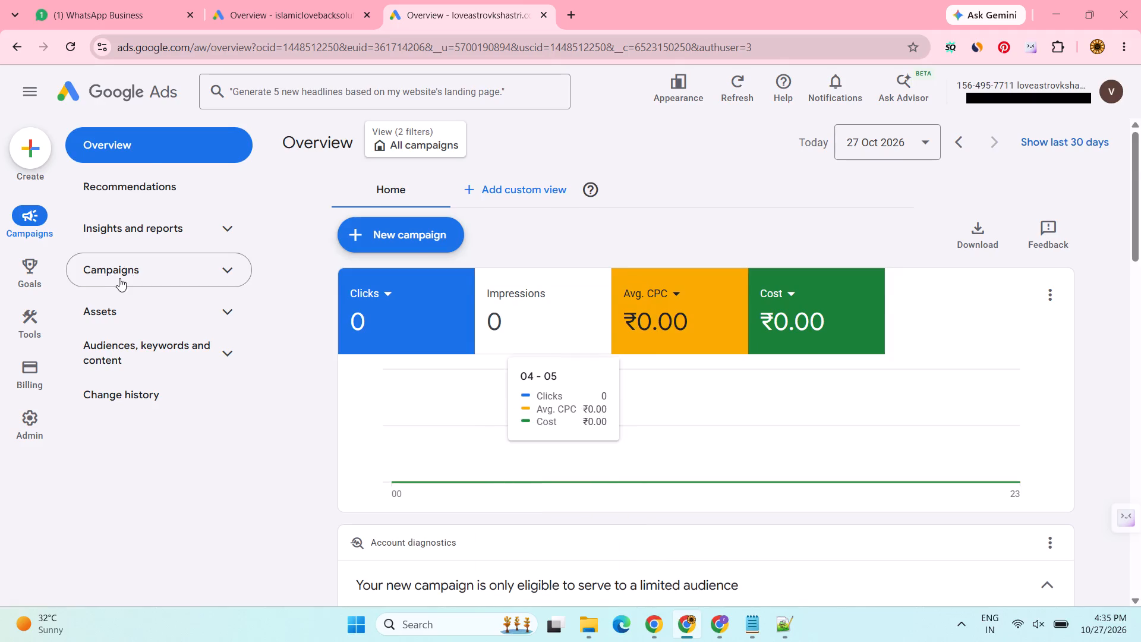
Open the Ads list under Campaigns and examine the ad's status and performance columns, including cost, phone calls and conversion rate.
{"action": "left_click", "coordinate": [119, 278]}
{"action": "left_click", "coordinate": [153, 292]}
{"action": "left_click", "coordinate": [141, 420]}
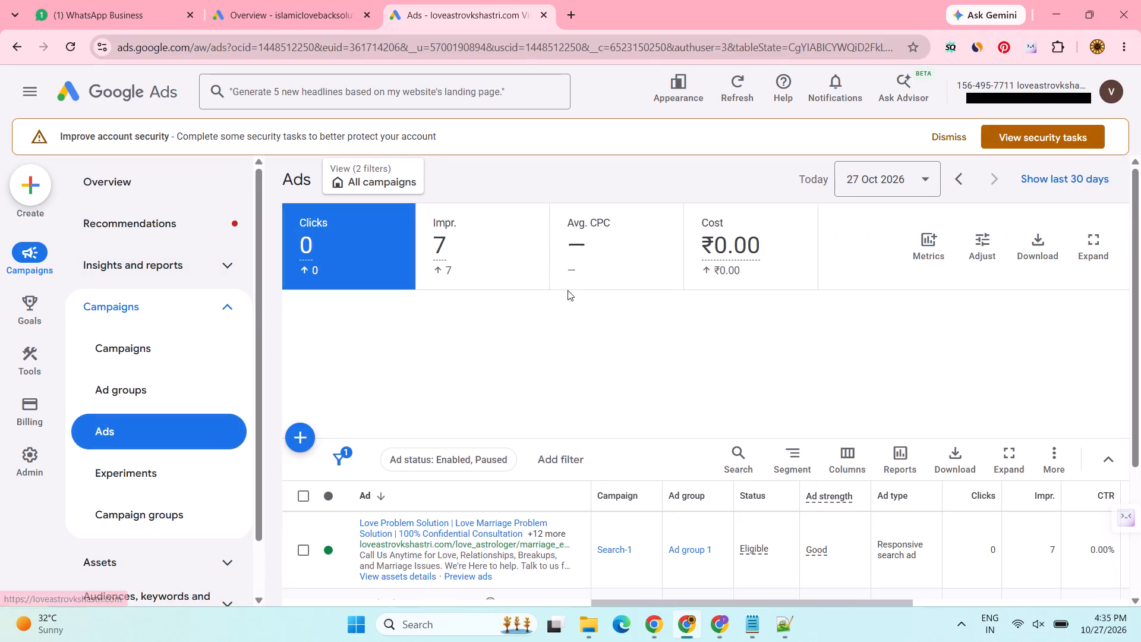
{"action": "scroll", "coordinate": [632, 295], "scroll_direction": "up", "scroll_amount": 2}
{"action": "scroll", "coordinate": [633, 297], "scroll_direction": "down", "scroll_amount": 2}
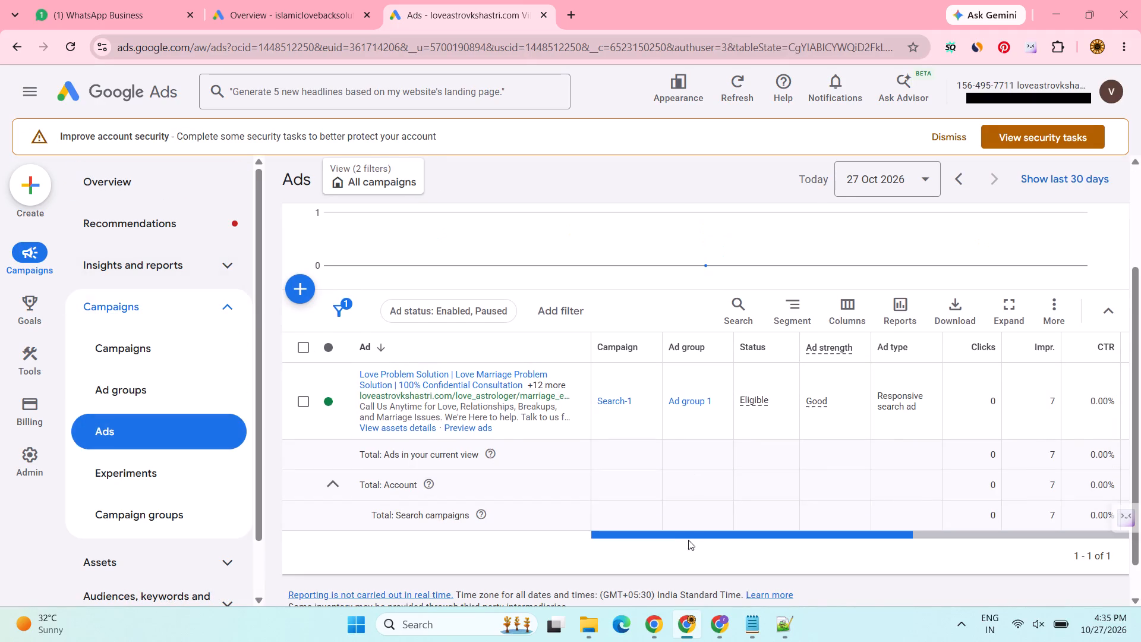
{"action": "left_click_drag", "start_coordinate": [691, 537], "coordinate": [817, 540]}
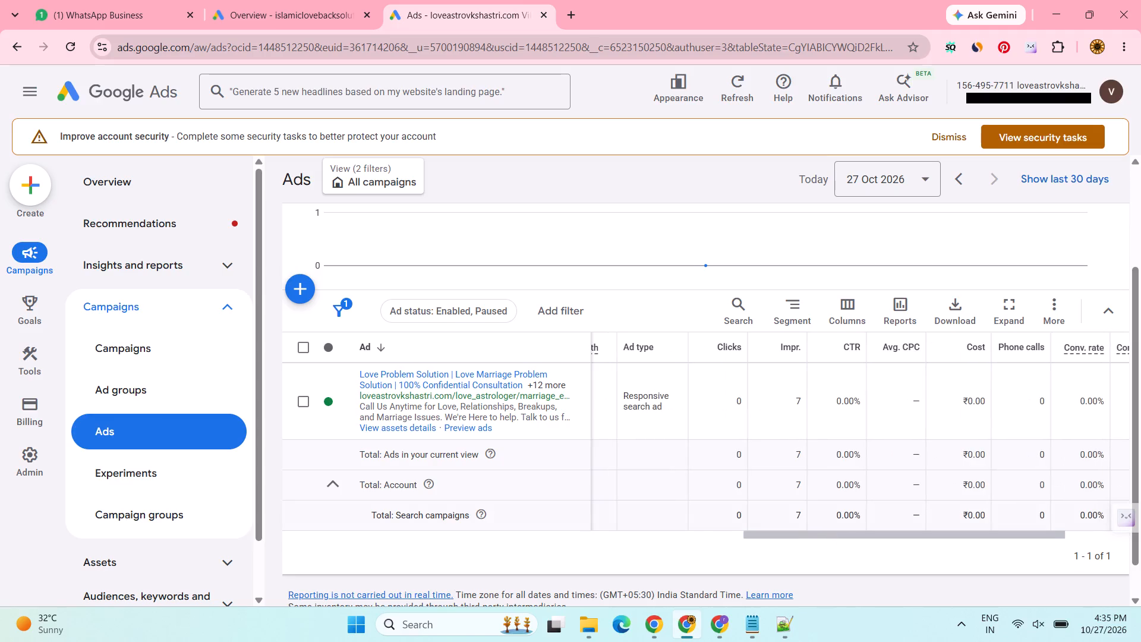
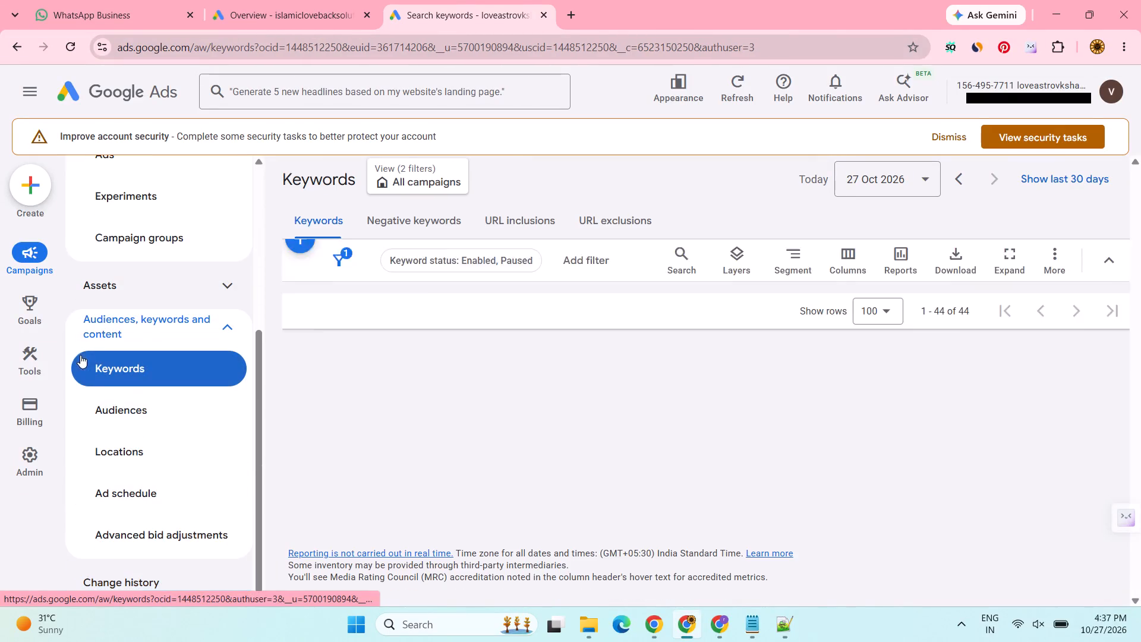
Examine the impressions, CTR, cost, clicks and conversion columns across the keywords in the Keywords list.
{"action": "scroll", "coordinate": [753, 407], "scroll_direction": "down", "scroll_amount": 2}
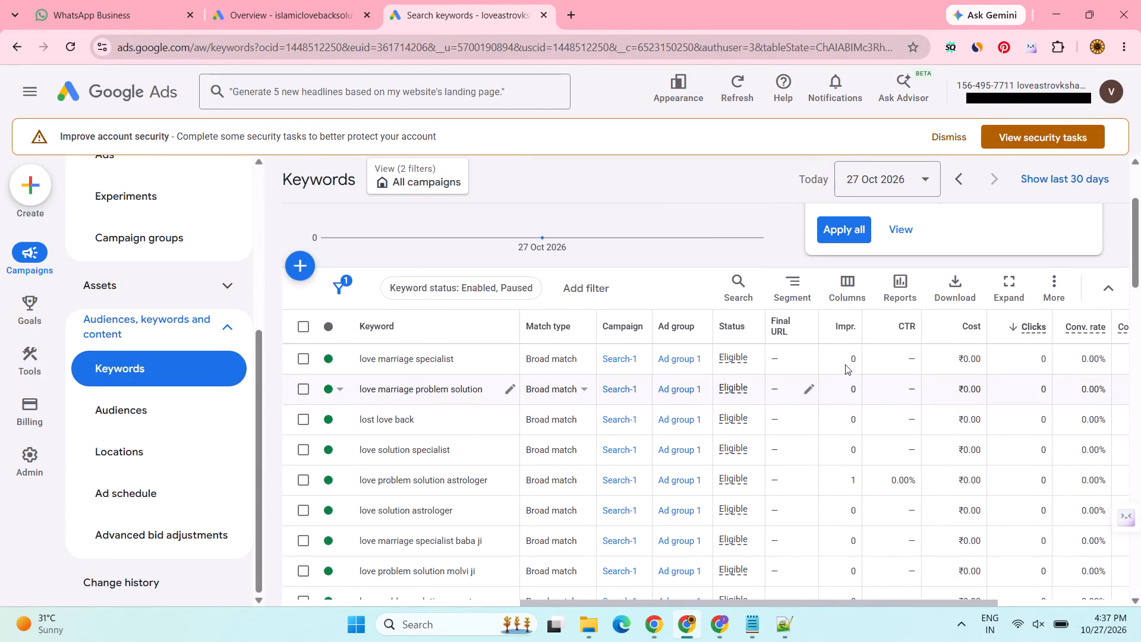
{"action": "left_click_drag", "start_coordinate": [912, 600], "coordinate": [1020, 600]}
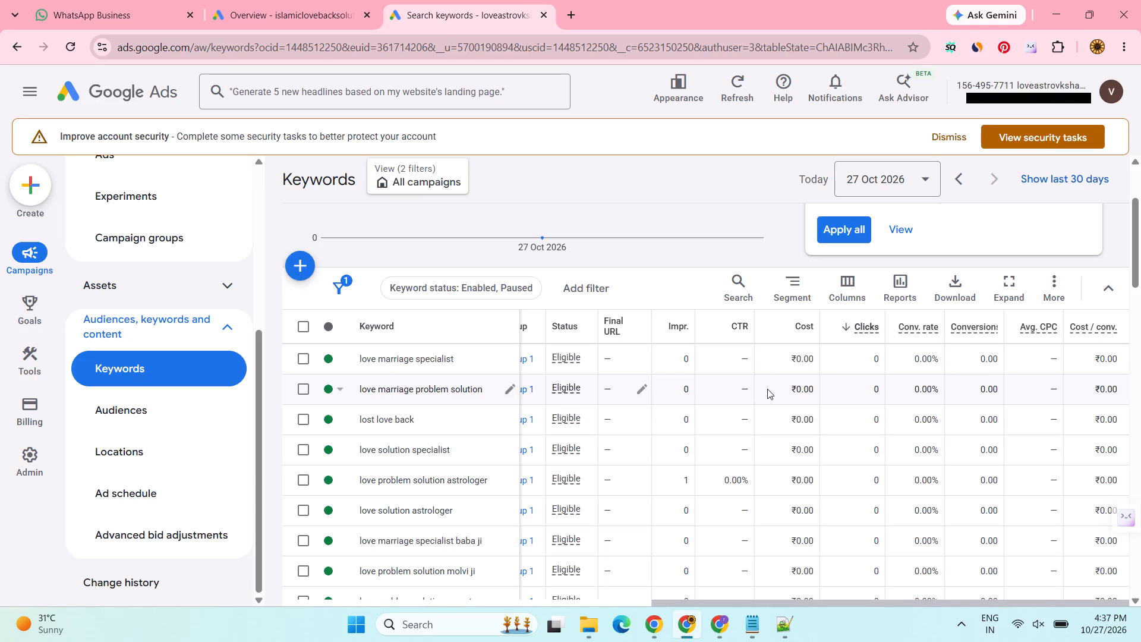
{"action": "scroll", "coordinate": [755, 405], "scroll_direction": "down", "scroll_amount": 3}
{"action": "scroll", "coordinate": [753, 406], "scroll_direction": "up", "scroll_amount": 1}
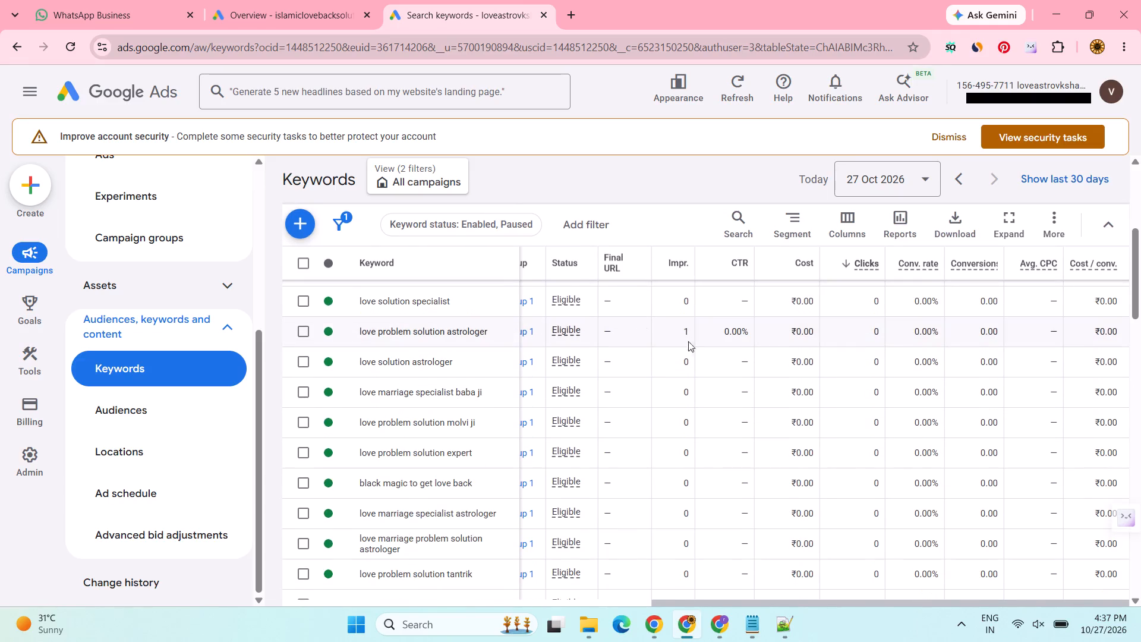
{"action": "left_click_drag", "start_coordinate": [693, 330], "coordinate": [657, 330]}
{"action": "scroll", "coordinate": [717, 491], "scroll_direction": "down", "scroll_amount": 4}
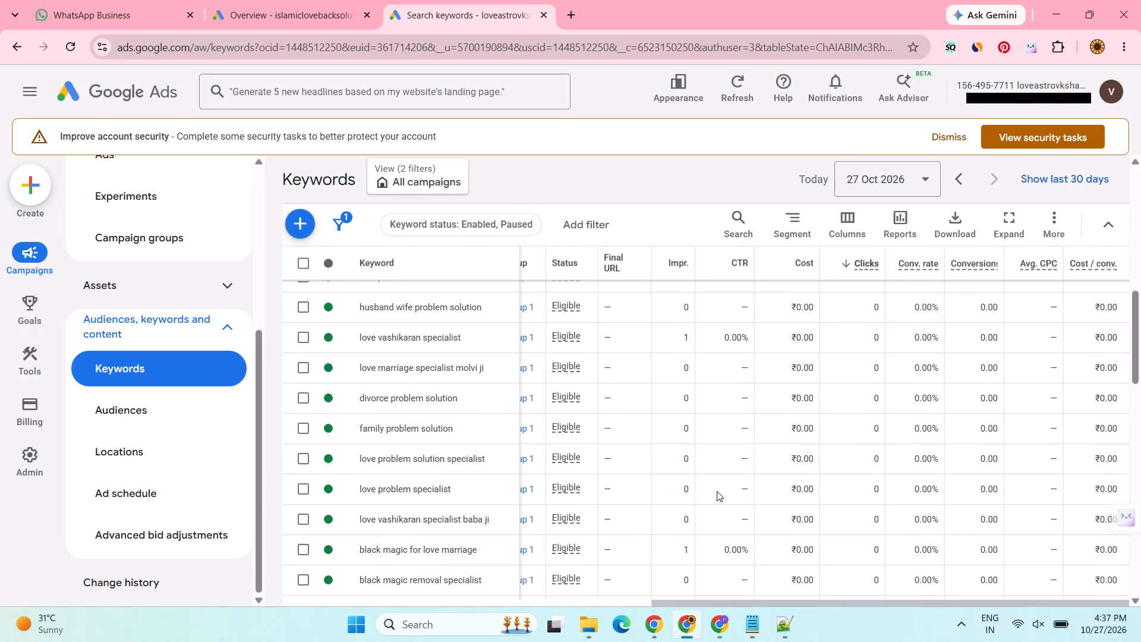
{"action": "scroll", "coordinate": [717, 491], "scroll_direction": "down", "scroll_amount": 3}
{"action": "left_click", "coordinate": [300, 257]}
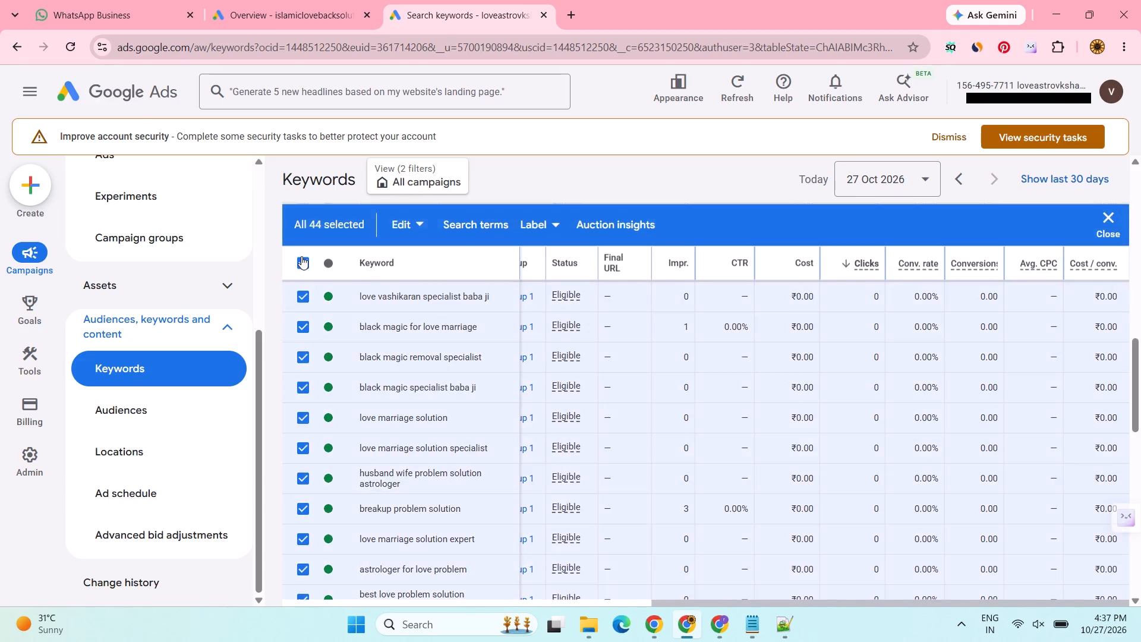
{"action": "left_click", "coordinate": [301, 256]}
Return to the account overview, and from there open the Campaigns list.
{"action": "left_click", "coordinate": [139, 101]}
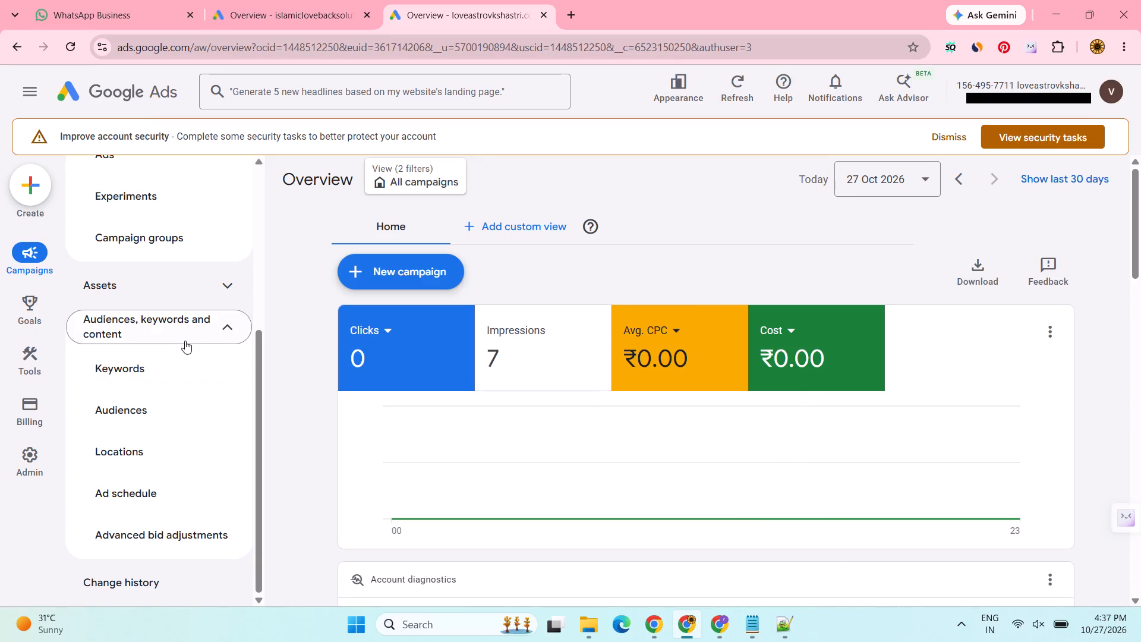
{"action": "scroll", "coordinate": [178, 346], "scroll_direction": "up", "scroll_amount": 4}
{"action": "left_click", "coordinate": [157, 349]}
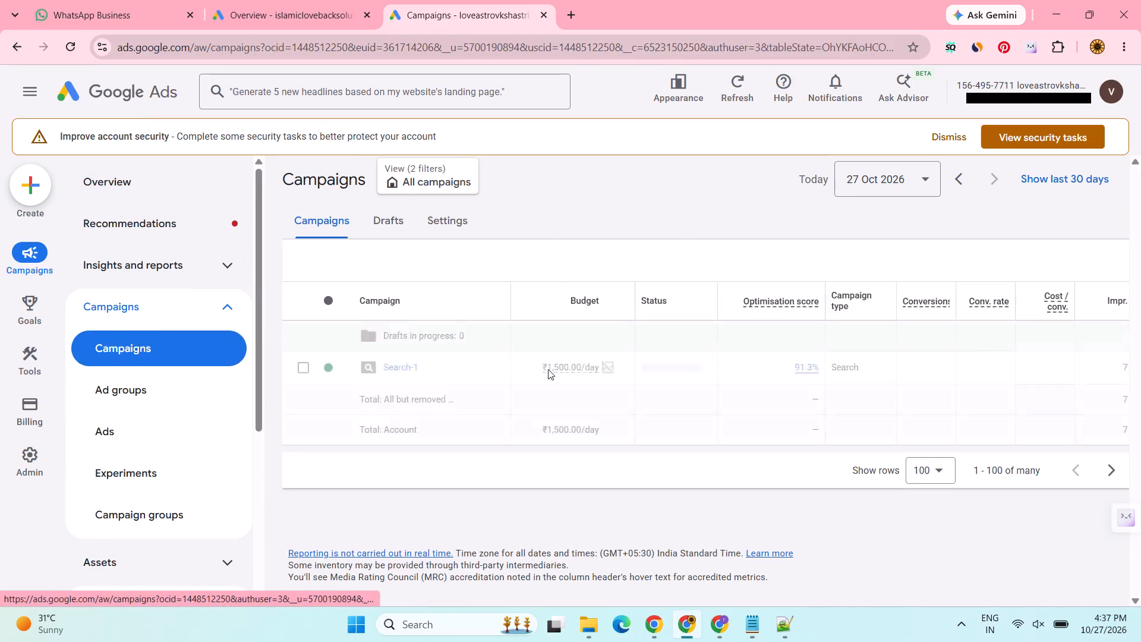
Switch to the Islamic love-back site's account and open its Ads list to check today's ad performance.
{"action": "left_click", "coordinate": [412, 0]}
{"action": "left_click", "coordinate": [344, 0]}
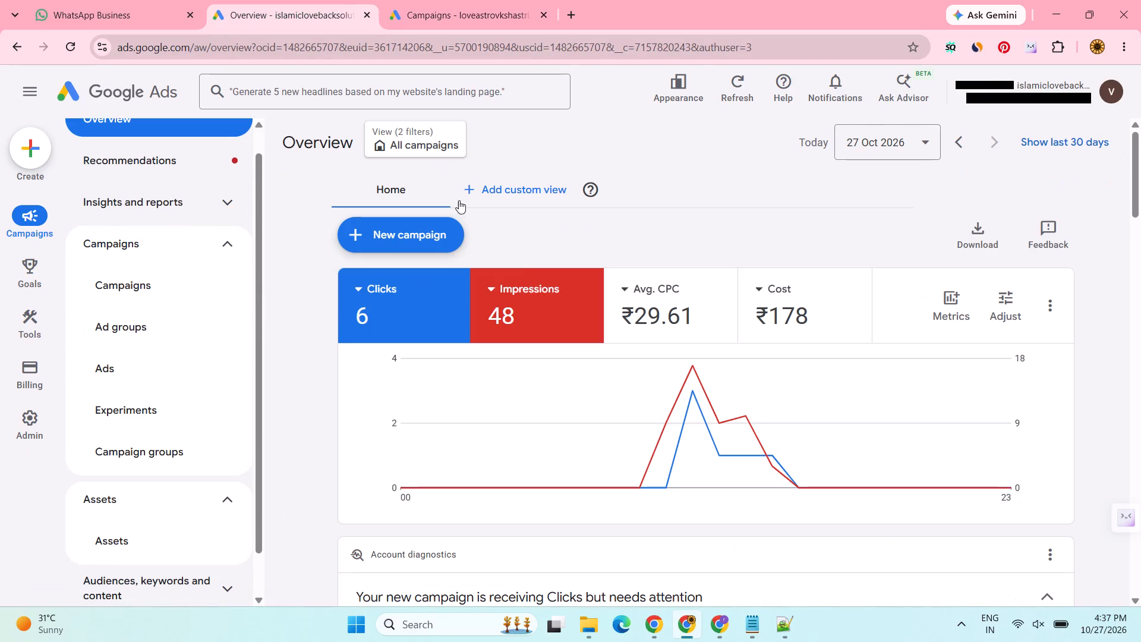
{"action": "left_click", "coordinate": [120, 379]}
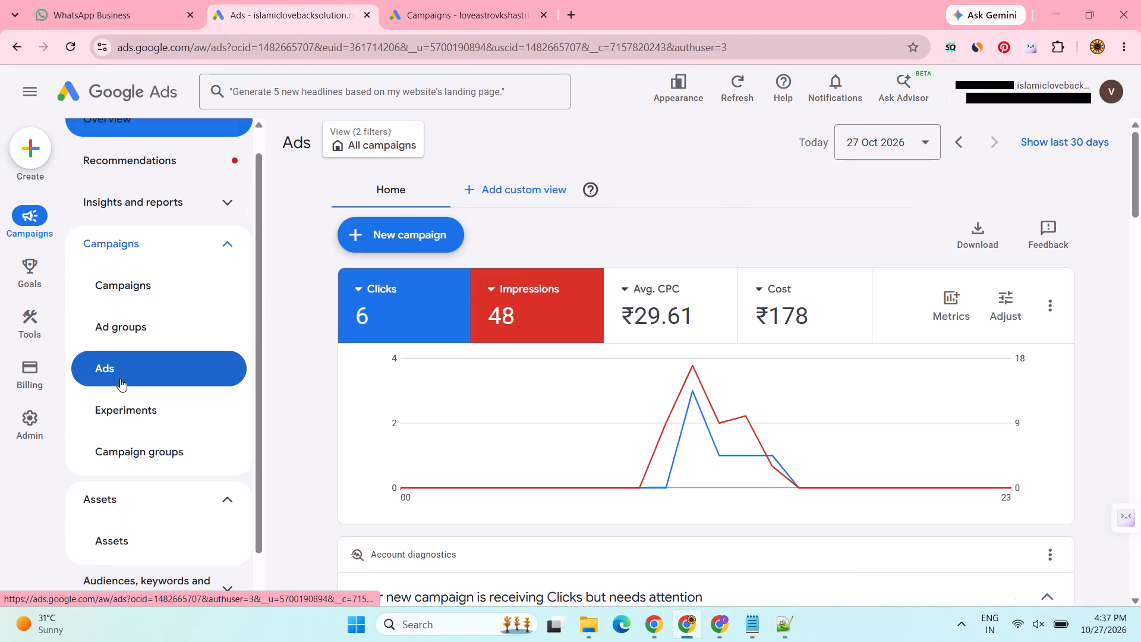
{"action": "scroll", "coordinate": [657, 344], "scroll_direction": "down", "scroll_amount": 2}
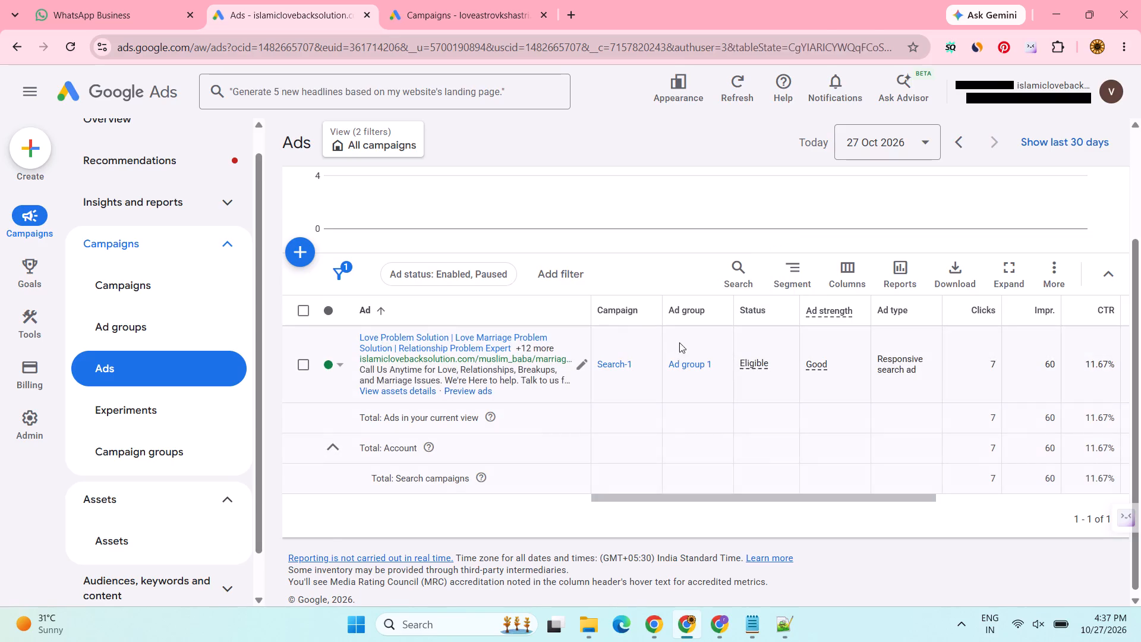
Back in the love astrology account, set the Search-1 campaign's maximum CPC bid limit to ₹35 in its bidding settings and save.
{"action": "left_click", "coordinate": [472, 0]}
{"action": "scroll", "coordinate": [421, 444], "scroll_direction": "down", "scroll_amount": 3}
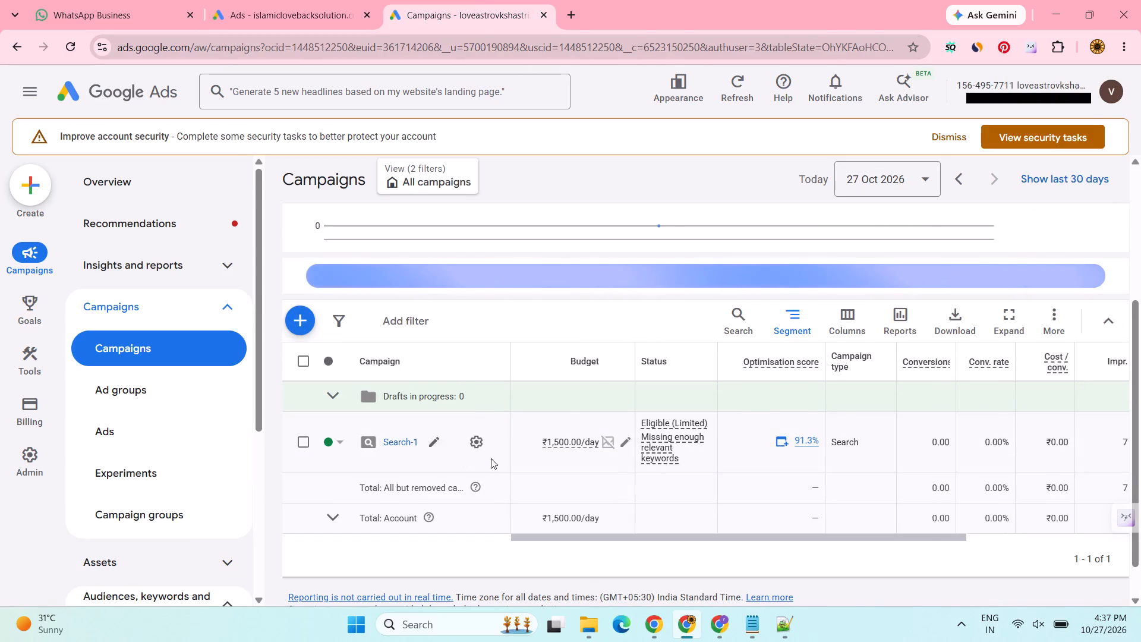
{"action": "left_click", "coordinate": [481, 443]}
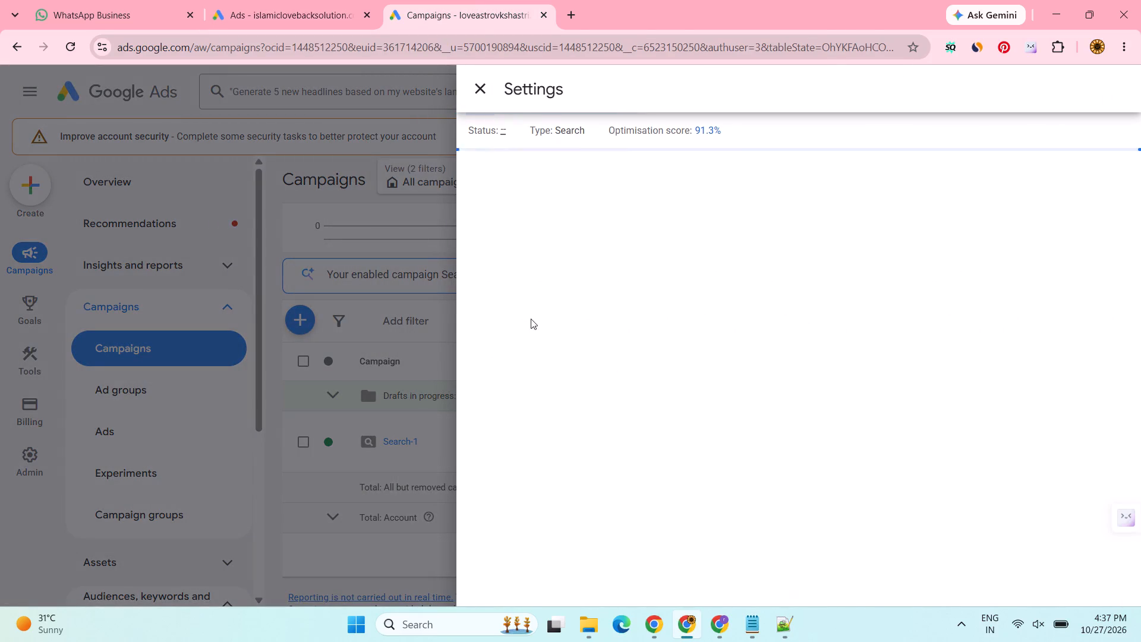
{"action": "left_click_drag", "start_coordinate": [607, 132], "coordinate": [644, 132]}
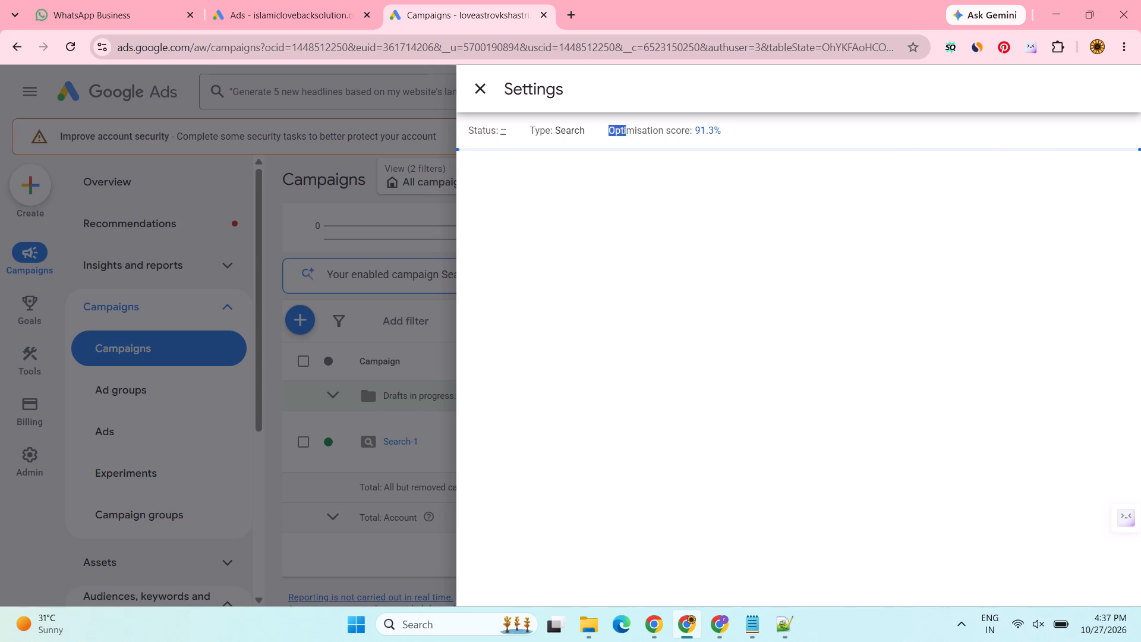
{"action": "left_click_drag", "start_coordinate": [644, 132], "coordinate": [689, 132]}
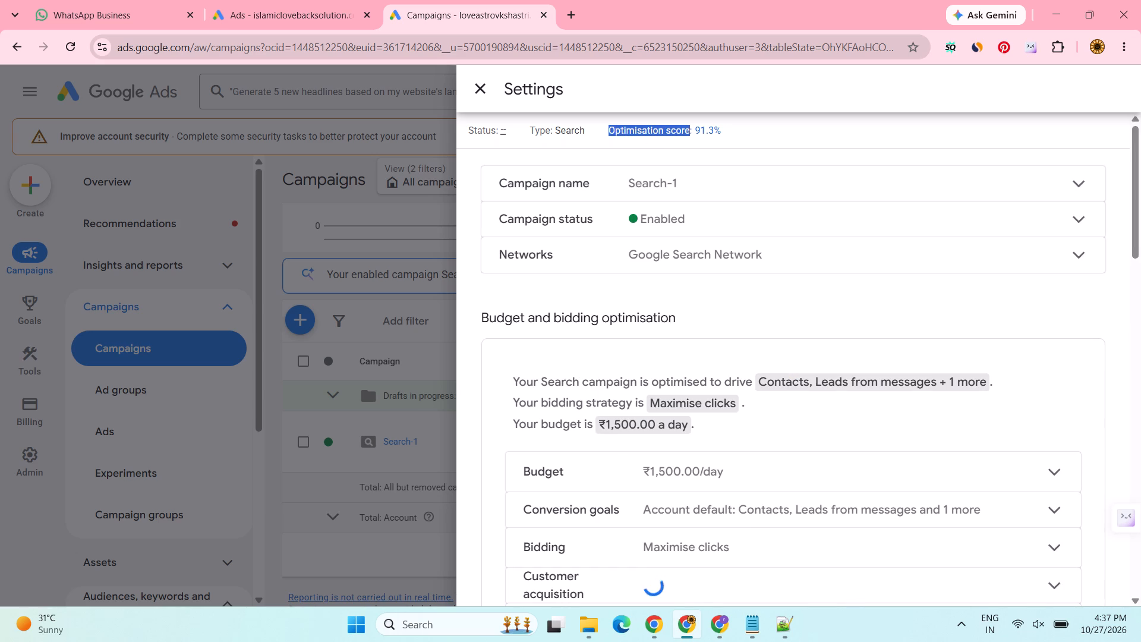
{"action": "left_click", "coordinate": [651, 129]}
{"action": "left_click", "coordinate": [715, 550]}
{"action": "scroll", "coordinate": [673, 477], "scroll_direction": "down", "scroll_amount": 2}
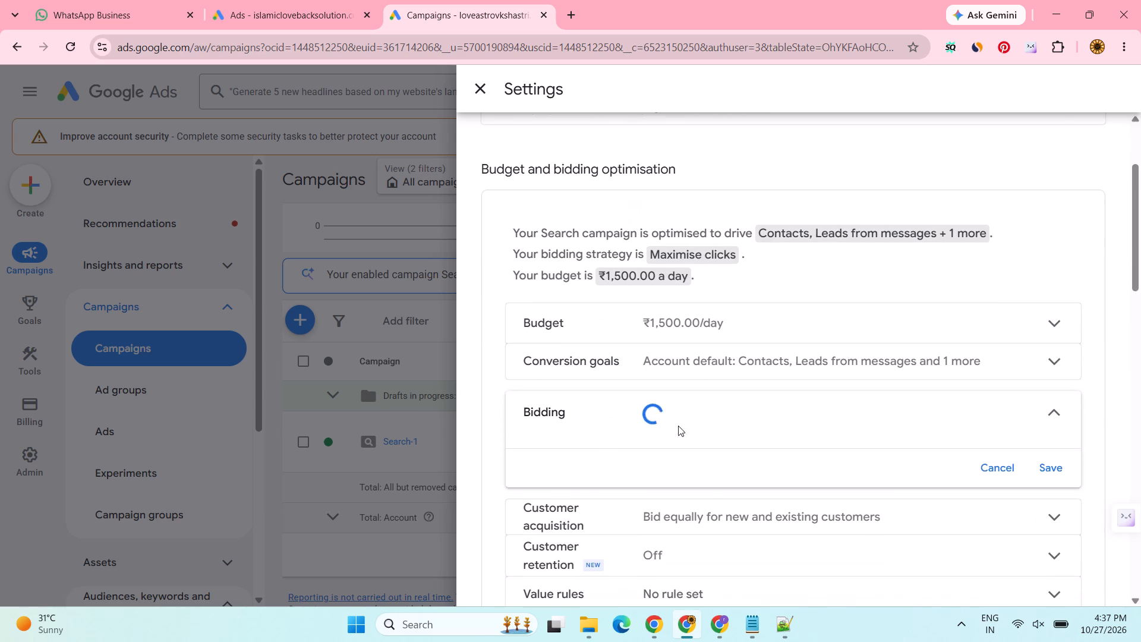
{"action": "double_click", "coordinate": [711, 553]}
{"action": "type", "text": "35"}
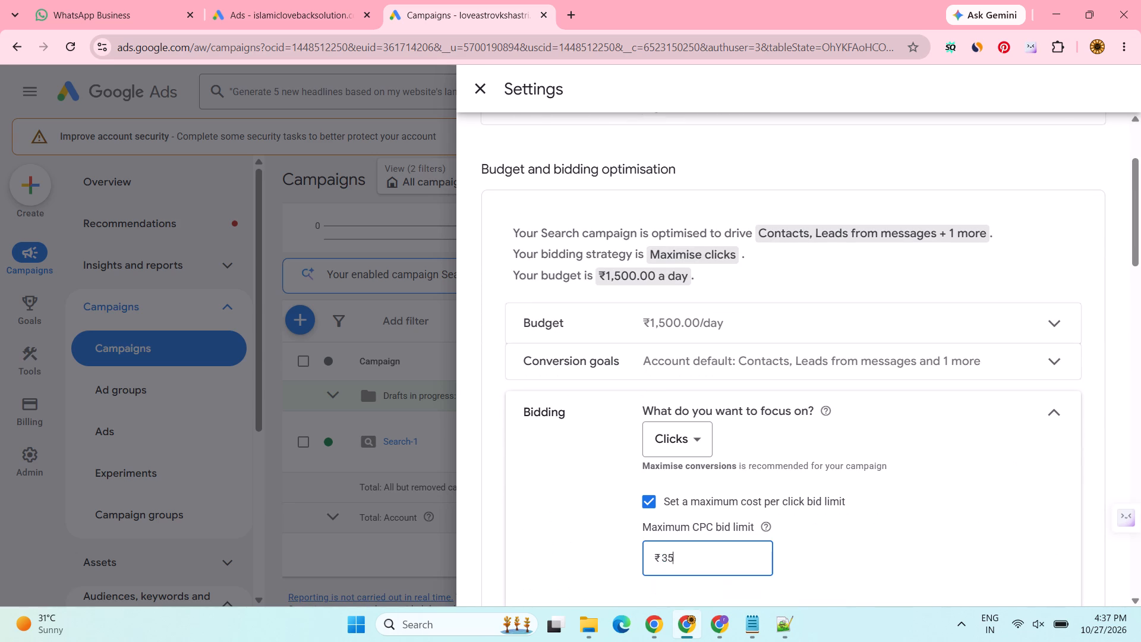
{"action": "scroll", "coordinate": [802, 537], "scroll_direction": "down", "scroll_amount": 3}
{"action": "left_click", "coordinate": [1065, 565]}
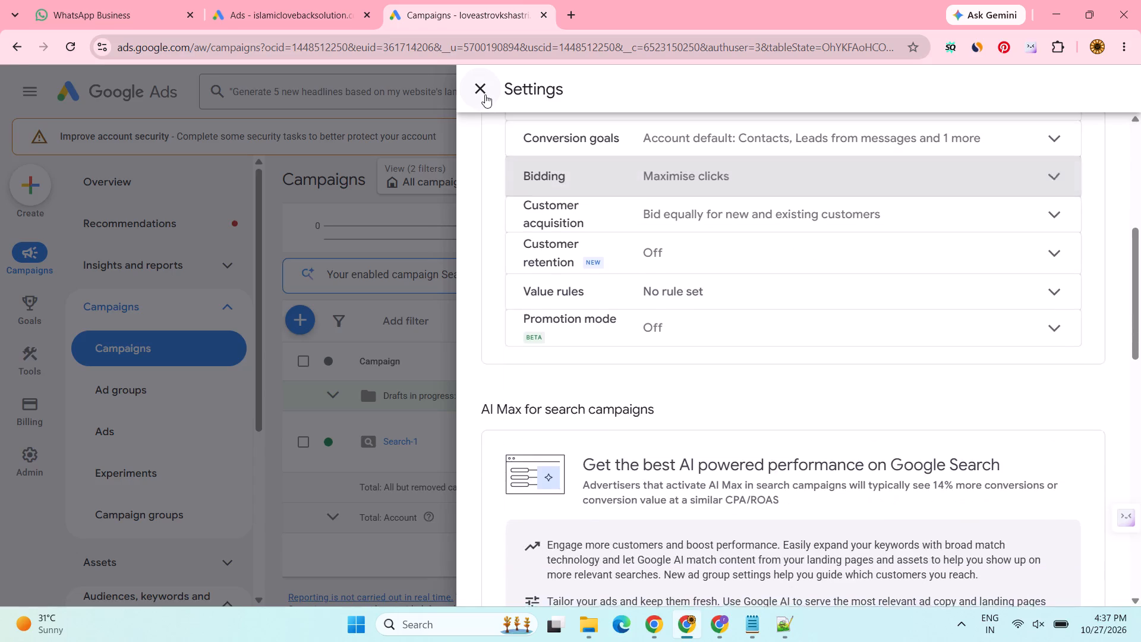
{"action": "left_click", "coordinate": [485, 95]}
Inspect the Search-1 campaign's status in the love astrology account's Campaigns list.
{"action": "left_click", "coordinate": [253, 0]}
{"action": "left_click", "coordinate": [483, 0]}
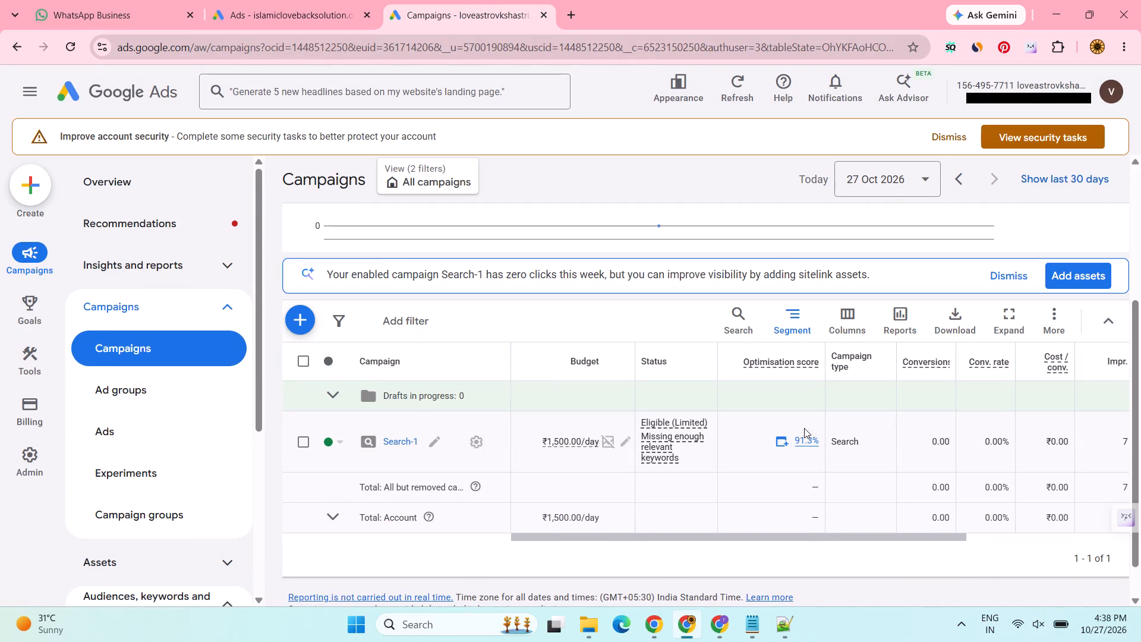
{"action": "left_click", "coordinate": [663, 445]}
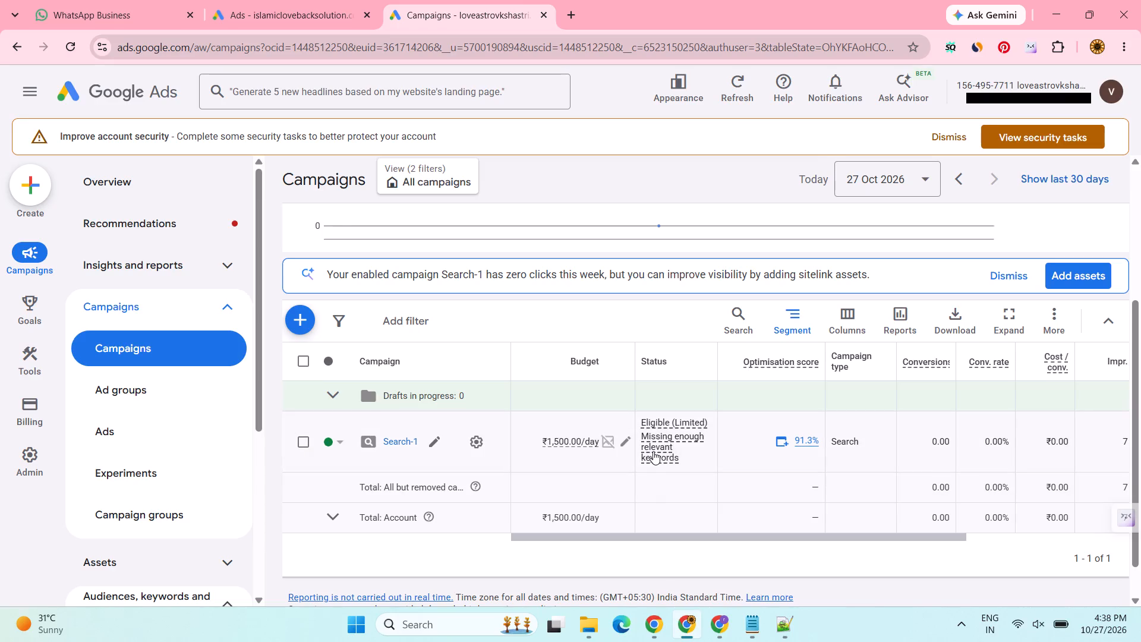
{"action": "left_click", "coordinate": [653, 451]}
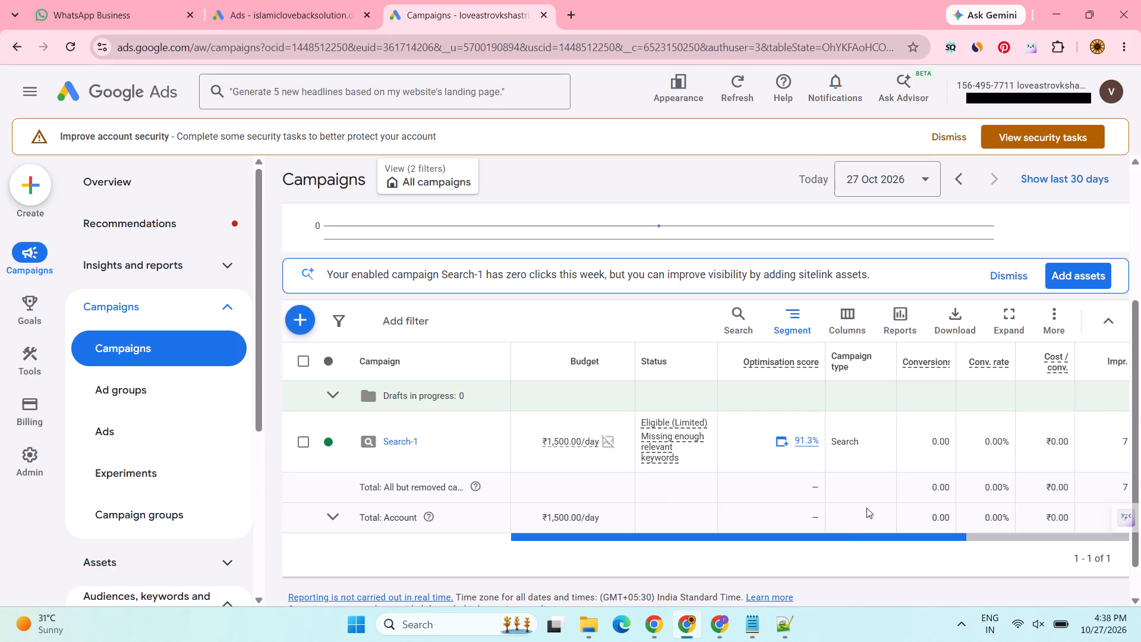
{"action": "left_click", "coordinate": [191, 267]}
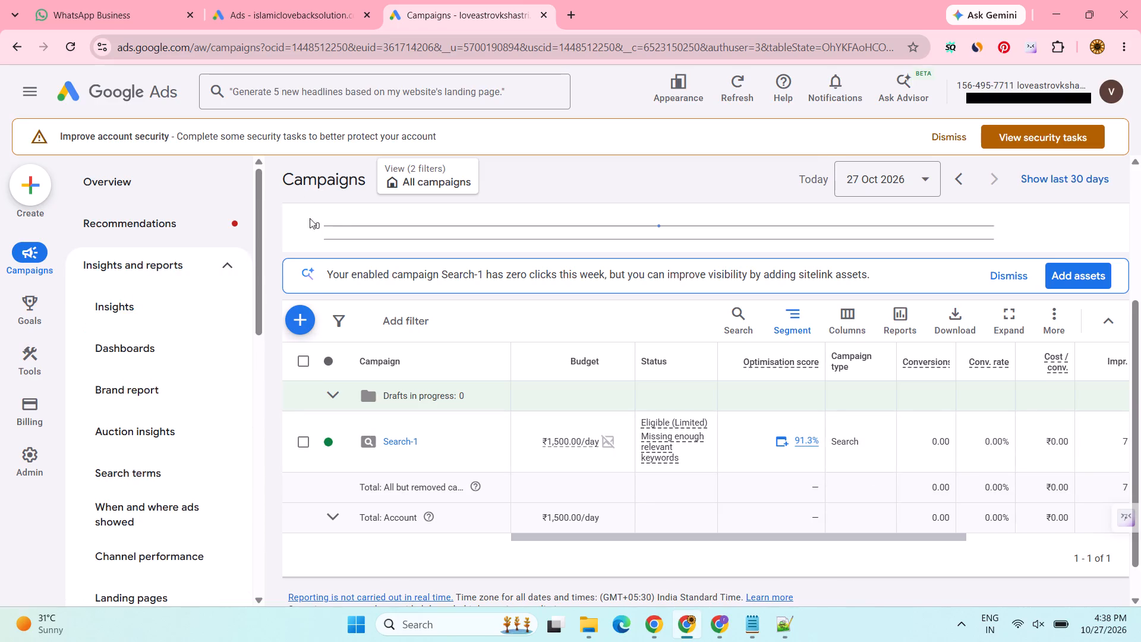
From the overview, view the diagnostic details on missing relevant keywords and open the suggested keywords to add.
{"action": "left_click", "coordinate": [134, 184]}
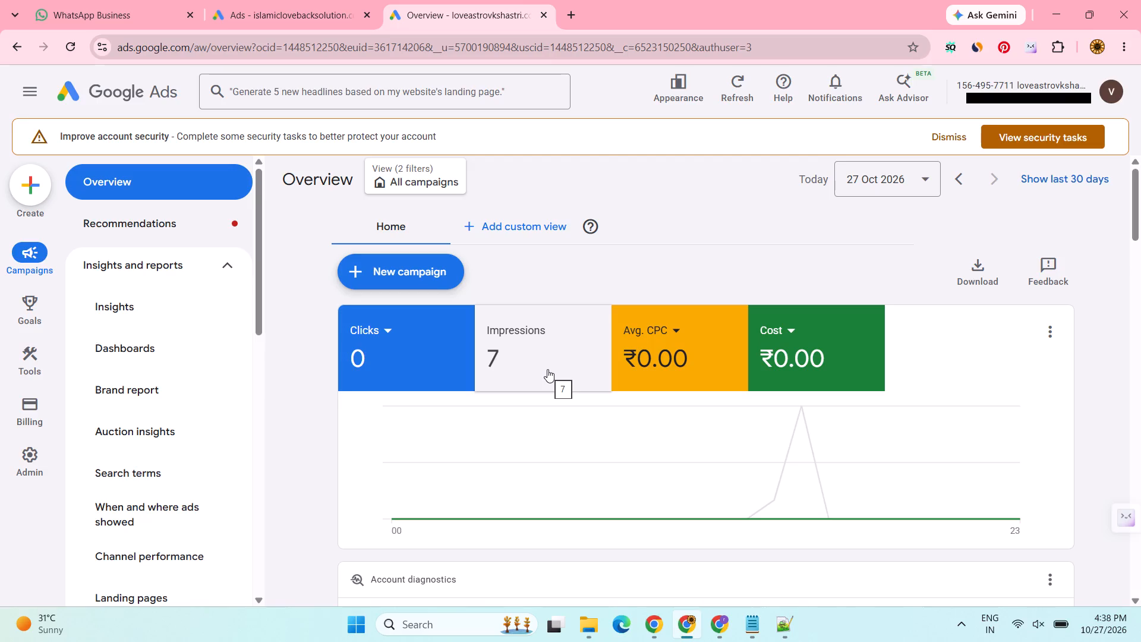
{"action": "scroll", "coordinate": [499, 396], "scroll_direction": "down", "scroll_amount": 7}
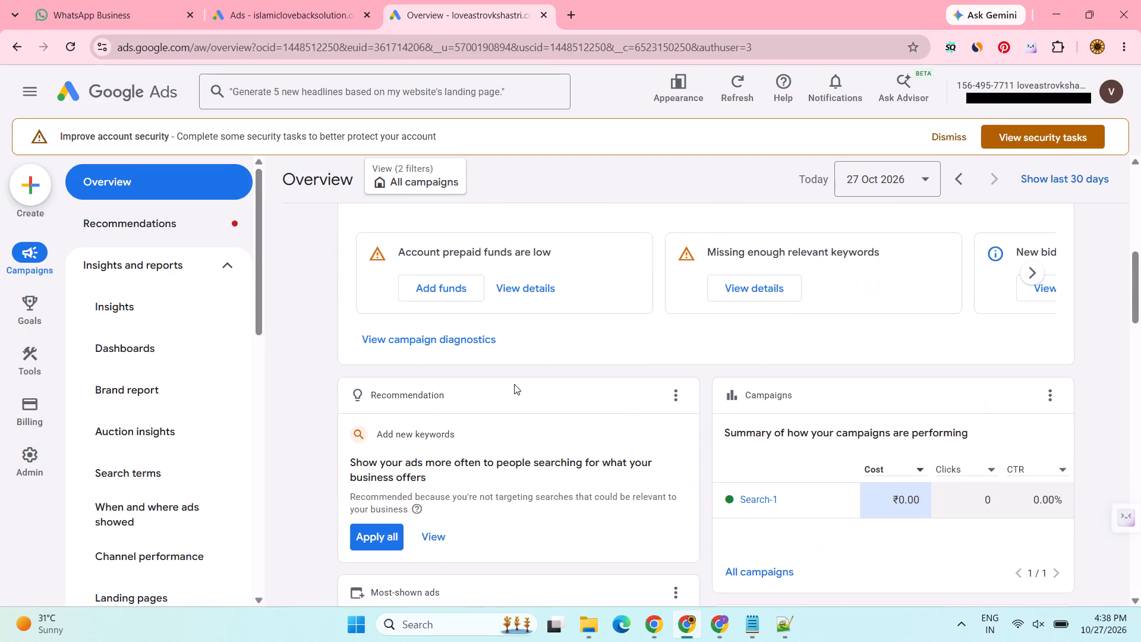
{"action": "left_click", "coordinate": [769, 288]}
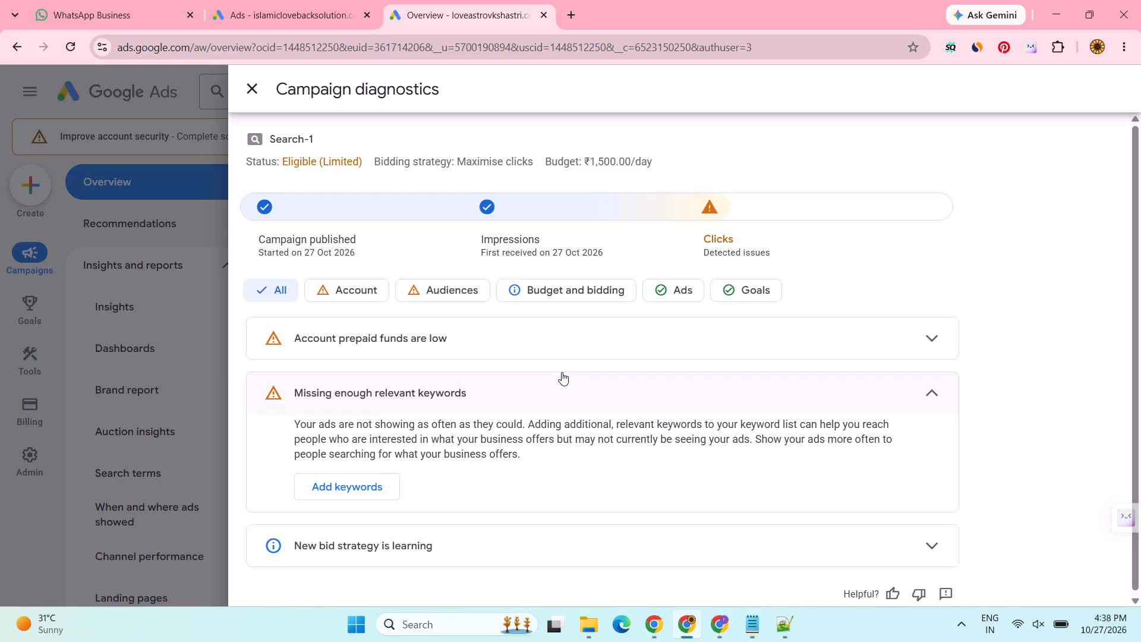
{"action": "scroll", "coordinate": [584, 336], "scroll_direction": "down", "scroll_amount": 1}
{"action": "left_click", "coordinate": [358, 478]}
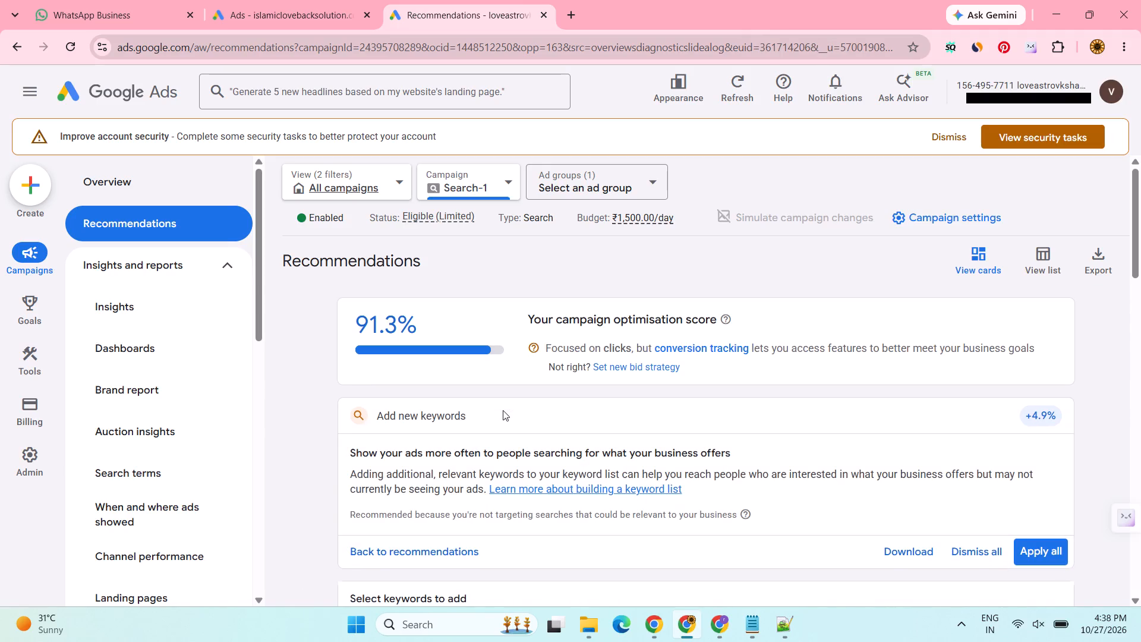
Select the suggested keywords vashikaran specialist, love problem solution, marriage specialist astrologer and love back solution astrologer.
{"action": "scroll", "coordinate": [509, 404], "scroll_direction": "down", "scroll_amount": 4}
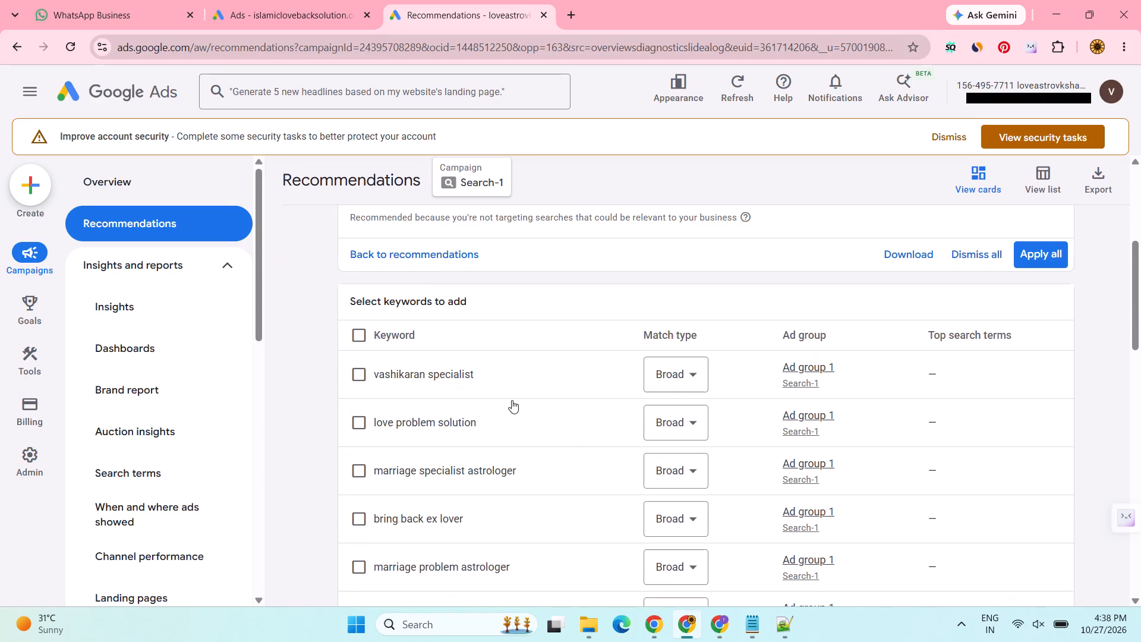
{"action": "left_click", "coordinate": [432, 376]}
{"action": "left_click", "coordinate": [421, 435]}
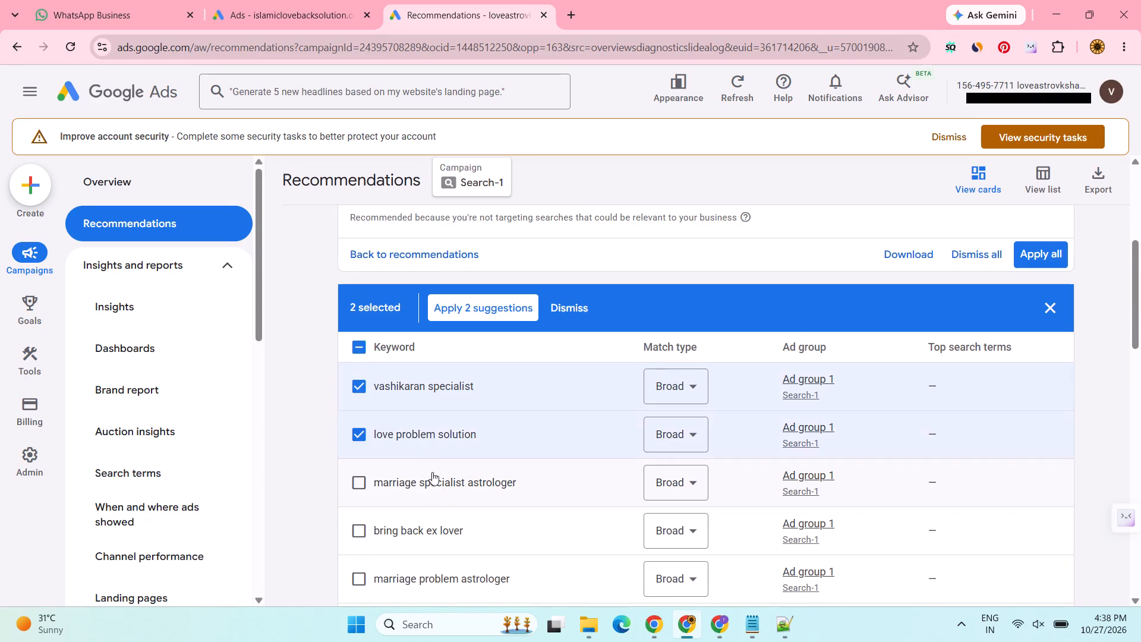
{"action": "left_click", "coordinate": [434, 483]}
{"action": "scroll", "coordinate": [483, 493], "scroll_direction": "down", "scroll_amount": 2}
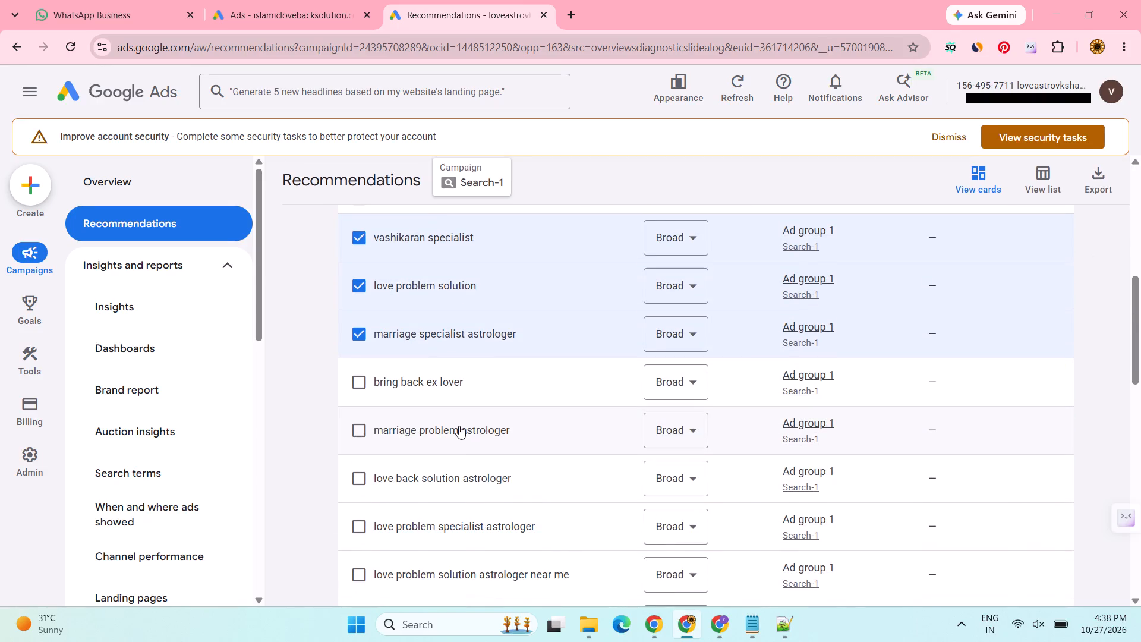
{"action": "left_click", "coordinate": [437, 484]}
Select all the suggested keywords in the recommendation for Search-1.
{"action": "scroll", "coordinate": [375, 289], "scroll_direction": "up", "scroll_amount": 1}
{"action": "left_click", "coordinate": [363, 276]}
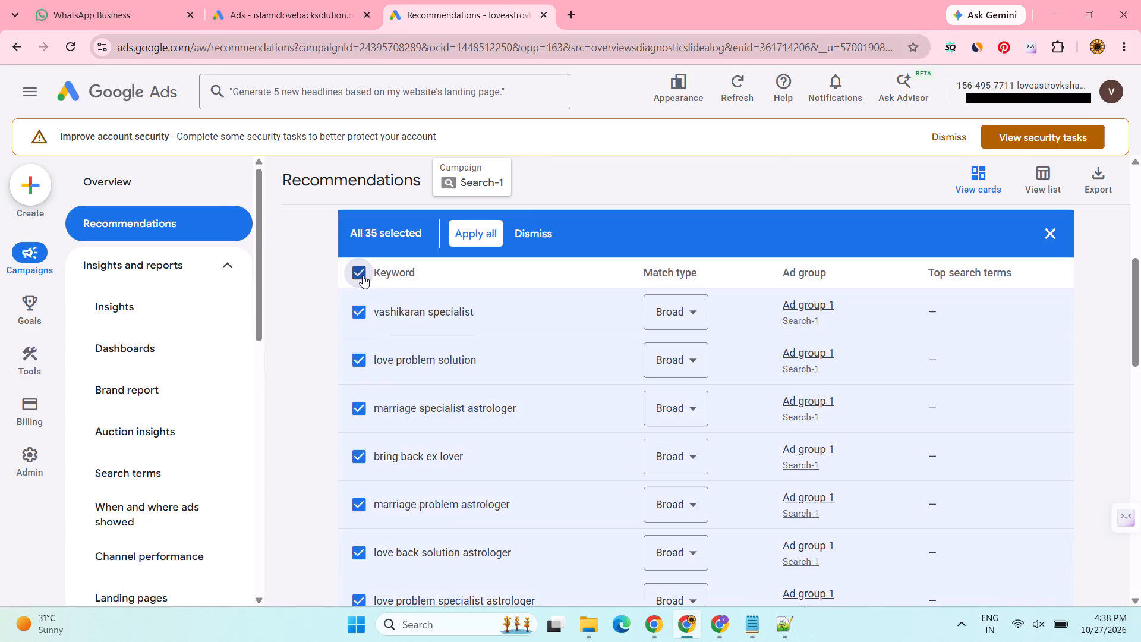
Show 50 rows per page and review the full list of selected keyword suggestions for Search-1.
{"action": "scroll", "coordinate": [453, 379], "scroll_direction": "down", "scroll_amount": 3}
{"action": "left_click", "coordinate": [597, 574]}
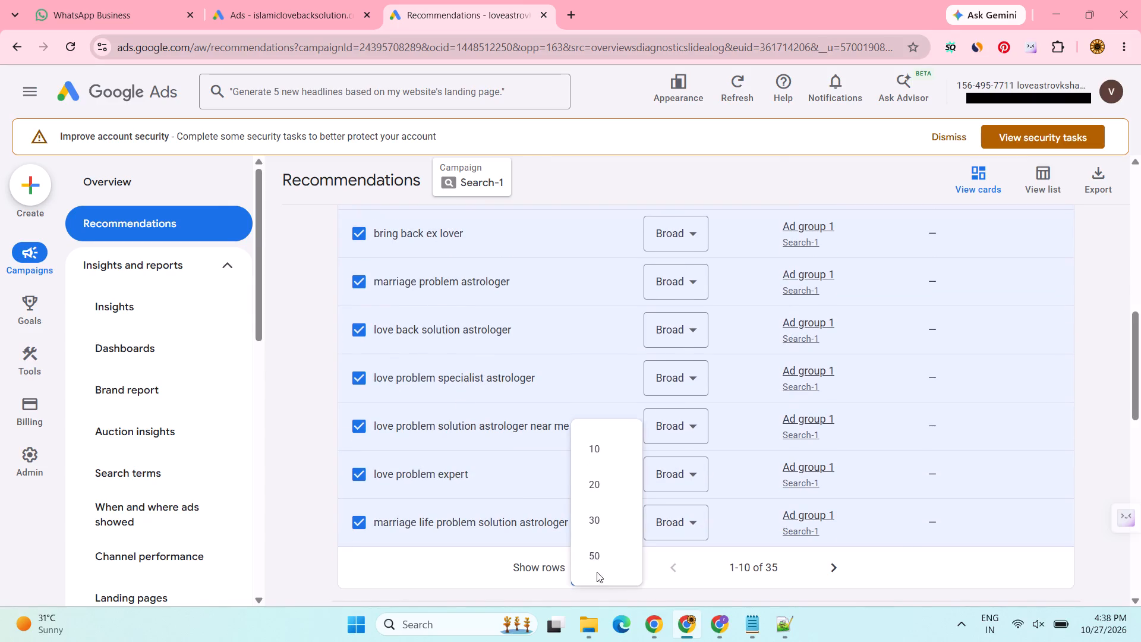
{"action": "left_click", "coordinate": [597, 553]}
{"action": "scroll", "coordinate": [549, 404], "scroll_direction": "down", "scroll_amount": 3}
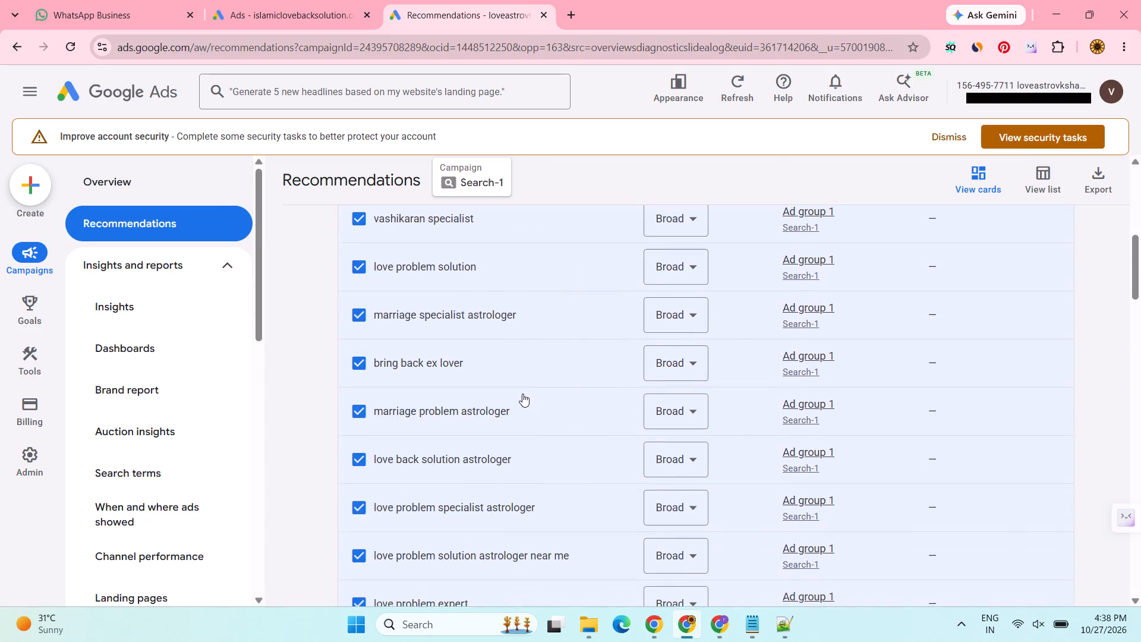
{"action": "scroll", "coordinate": [521, 397], "scroll_direction": "down", "scroll_amount": 5}
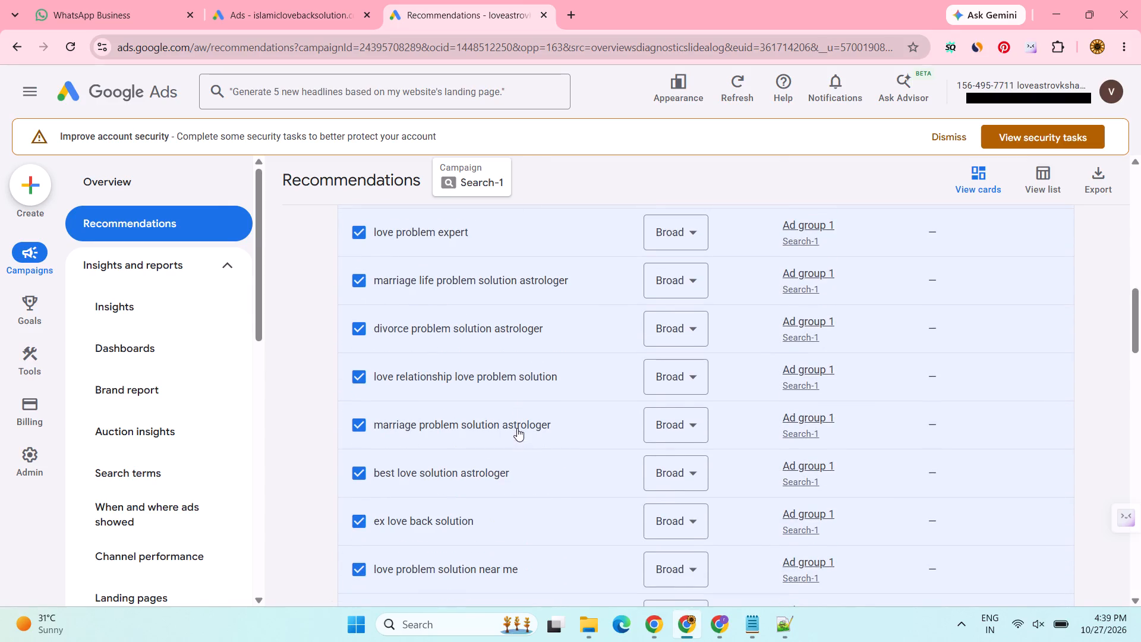
{"action": "scroll", "coordinate": [411, 436], "scroll_direction": "down", "scroll_amount": 2}
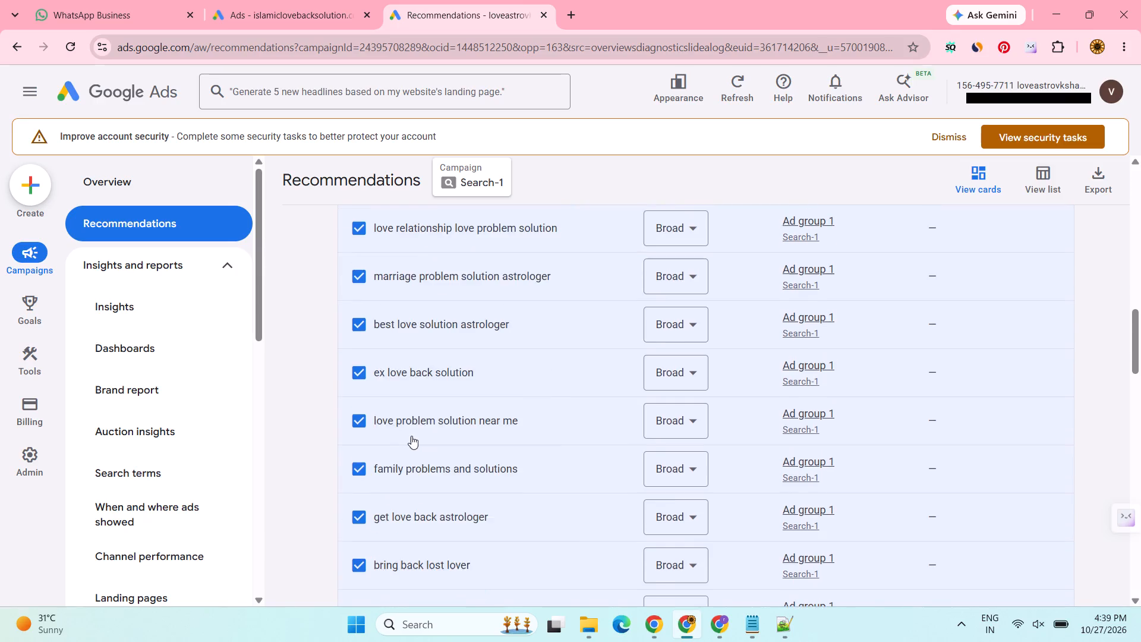
{"action": "scroll", "coordinate": [412, 436], "scroll_direction": "down", "scroll_amount": 6}
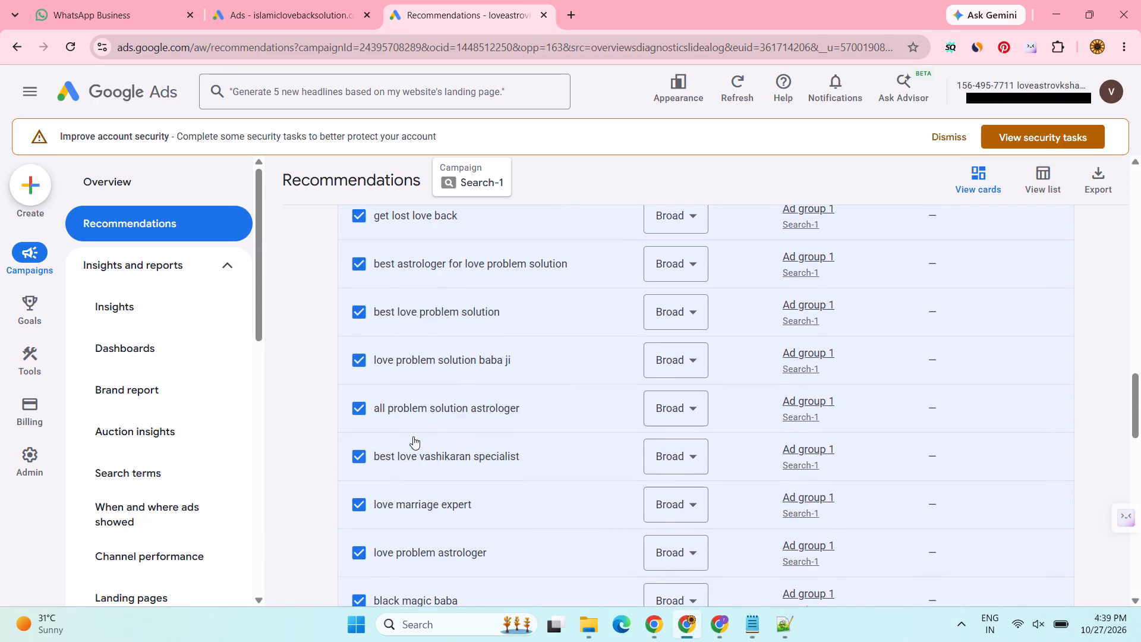
{"action": "scroll", "coordinate": [413, 436], "scroll_direction": "down", "scroll_amount": 5}
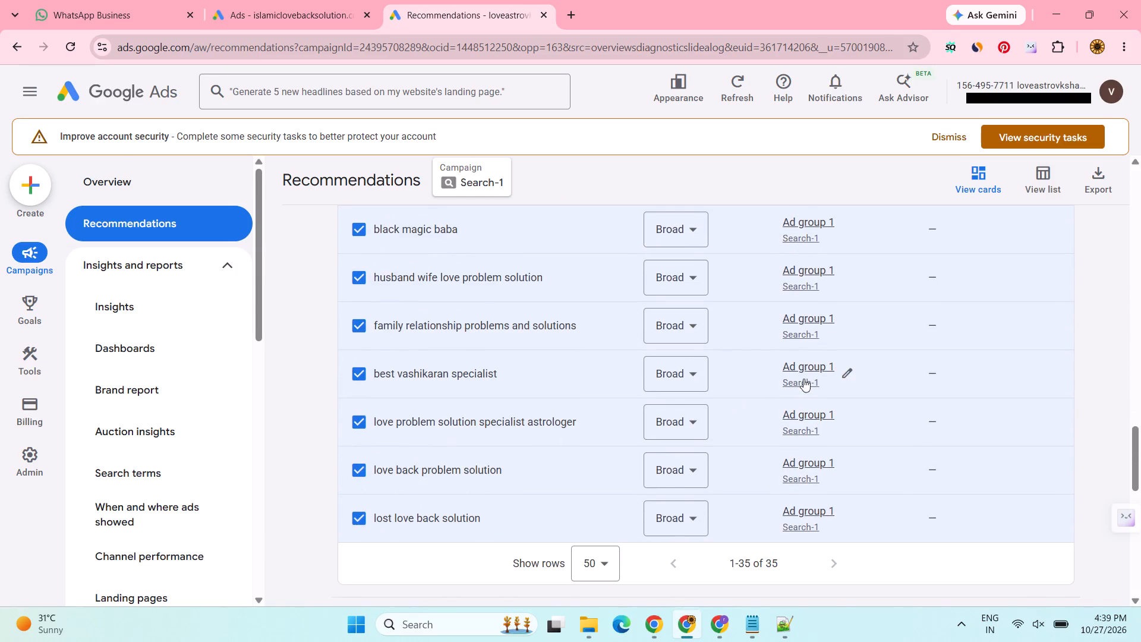
{"action": "scroll", "coordinate": [815, 371], "scroll_direction": "up", "scroll_amount": 14}
{"action": "scroll", "coordinate": [796, 354], "scroll_direction": "down", "scroll_amount": 1}
{"action": "scroll", "coordinate": [796, 354], "scroll_direction": "up", "scroll_amount": 2}
{"action": "scroll", "coordinate": [639, 312], "scroll_direction": "up", "scroll_amount": 7}
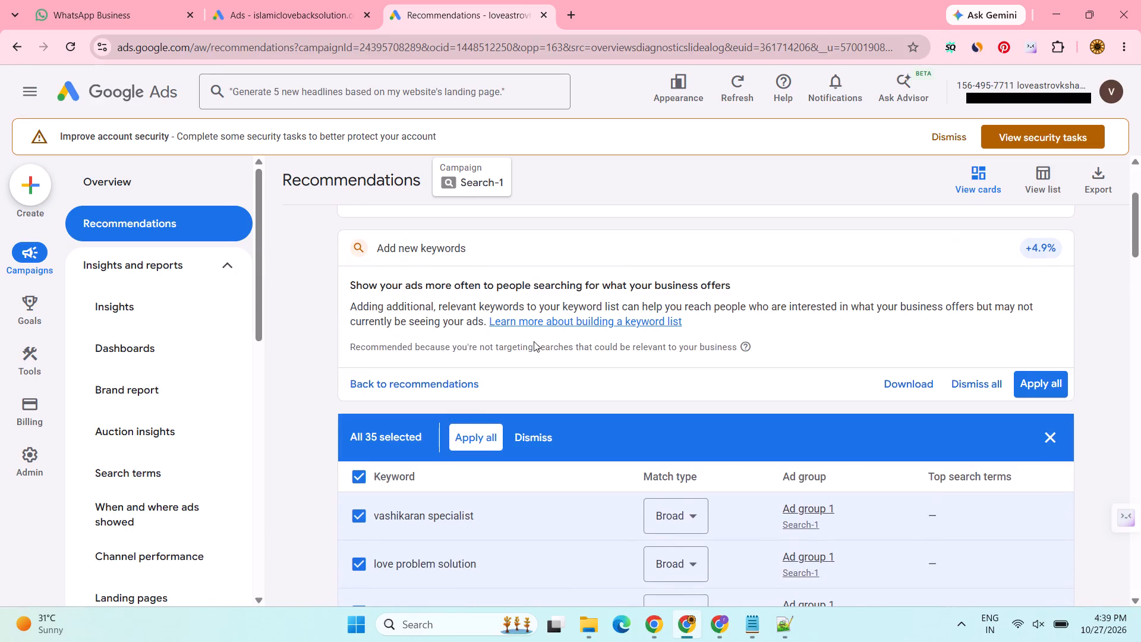
Apply all the selected keyword suggestions to Search-1 and return to the campaign overview.
{"action": "left_click", "coordinate": [467, 438]}
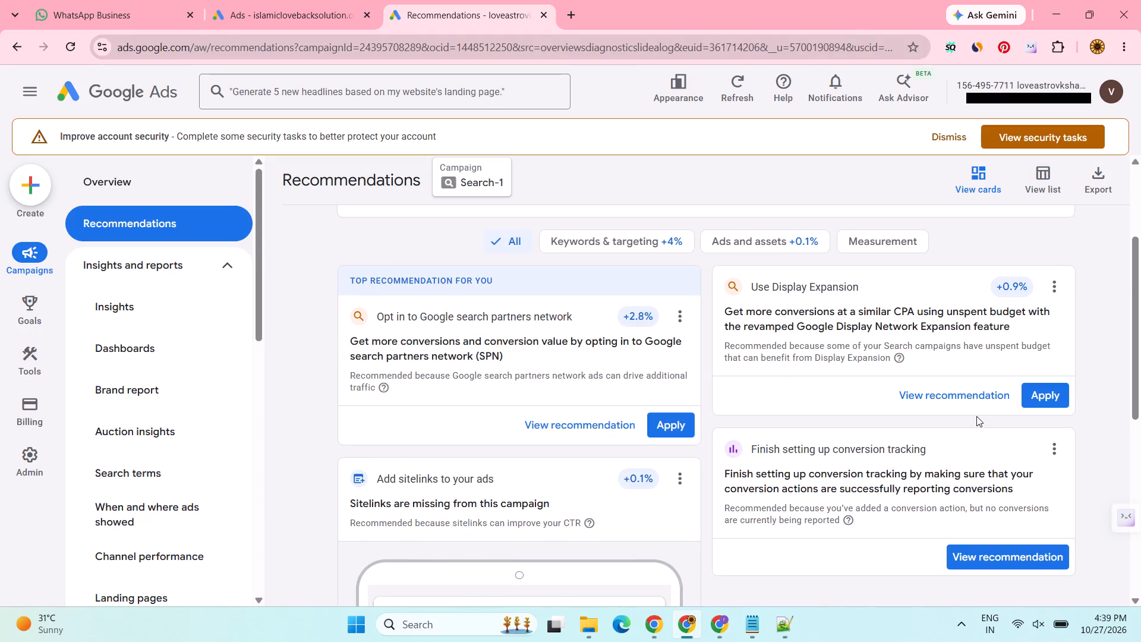
{"action": "scroll", "coordinate": [976, 414], "scroll_direction": "down", "scroll_amount": 7}
{"action": "scroll", "coordinate": [969, 415], "scroll_direction": "up", "scroll_amount": 6}
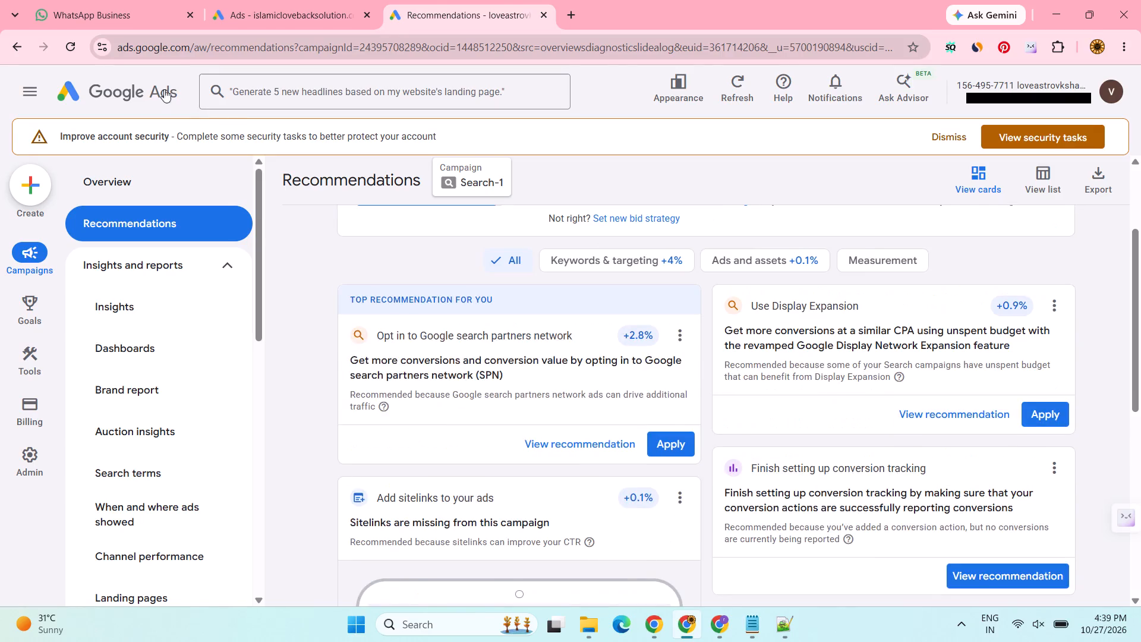
{"action": "left_click", "coordinate": [155, 90]}
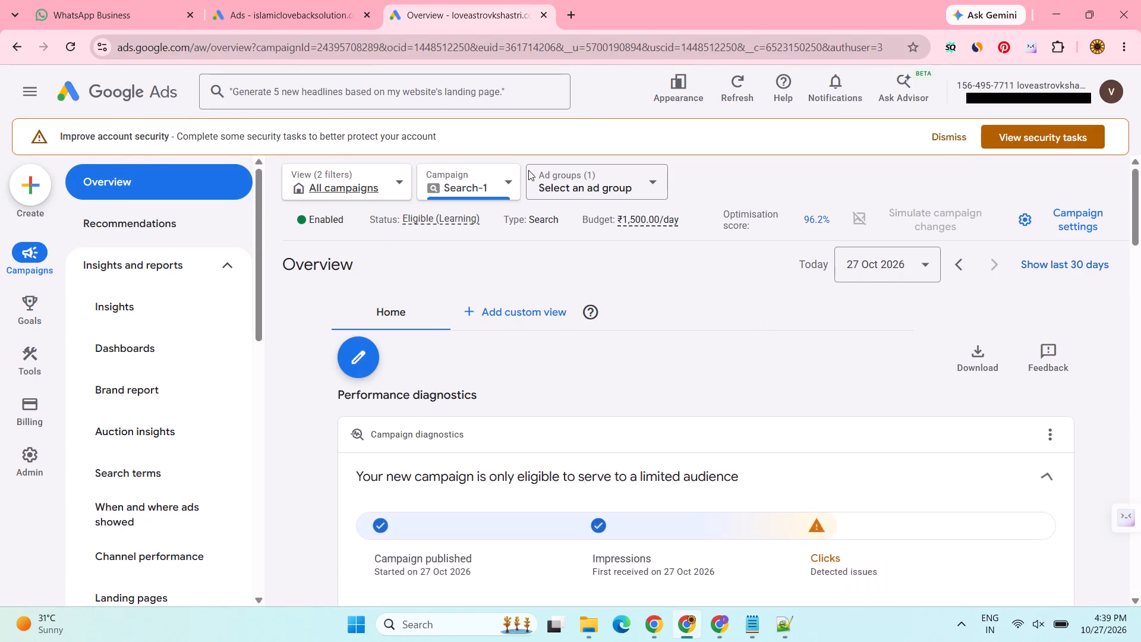
Switch to the islamiclovebacksolution account and open its recommended new keywords for all campaigns.
{"action": "left_click", "coordinate": [345, 0]}
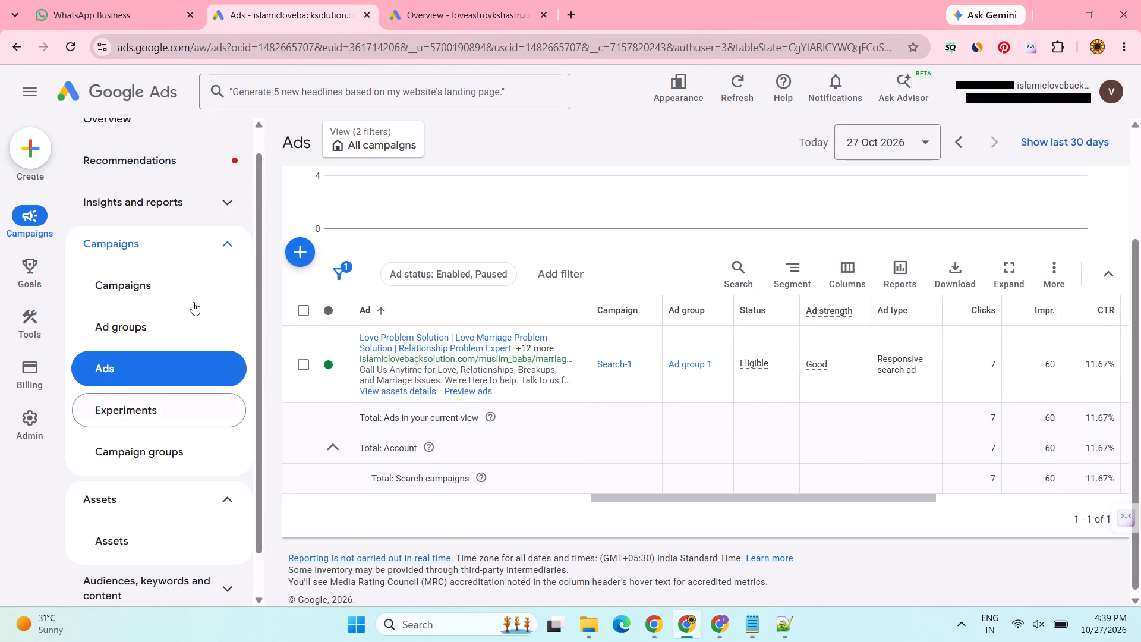
{"action": "scroll", "coordinate": [182, 209], "scroll_direction": "up", "scroll_amount": 1}
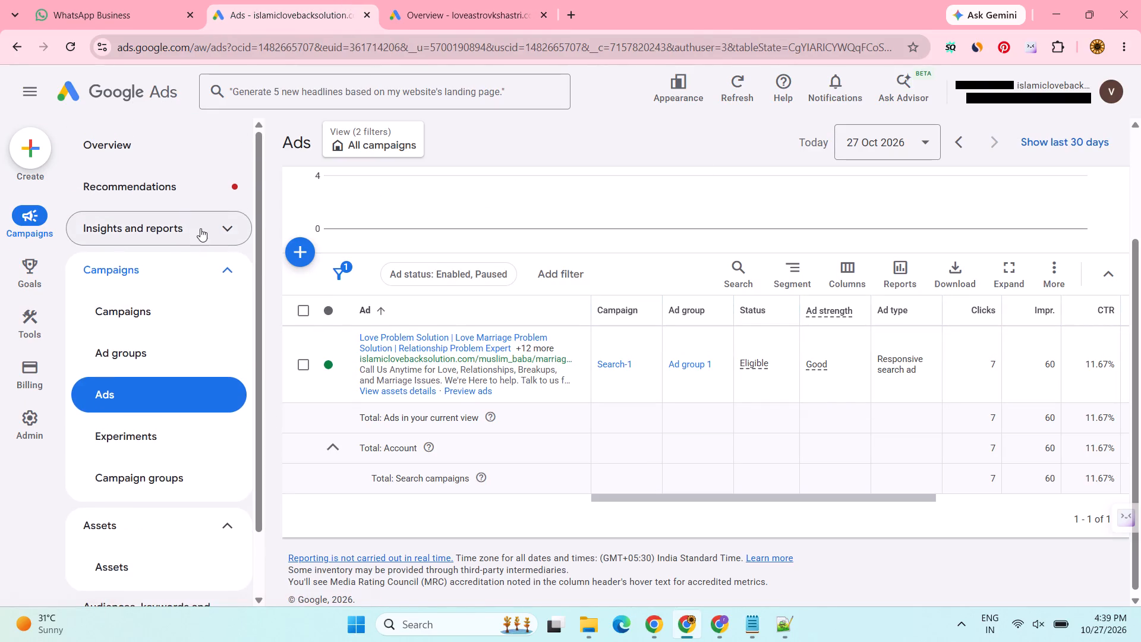
{"action": "left_click", "coordinate": [200, 228]}
{"action": "left_click", "coordinate": [122, 181]}
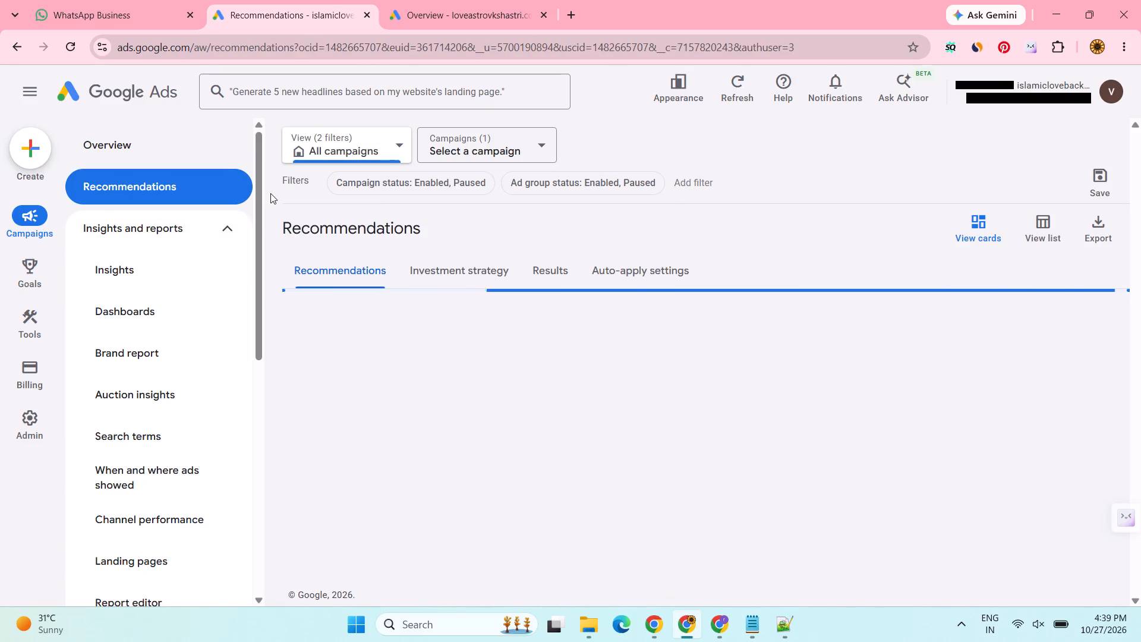
{"action": "left_click", "coordinate": [458, 2]}
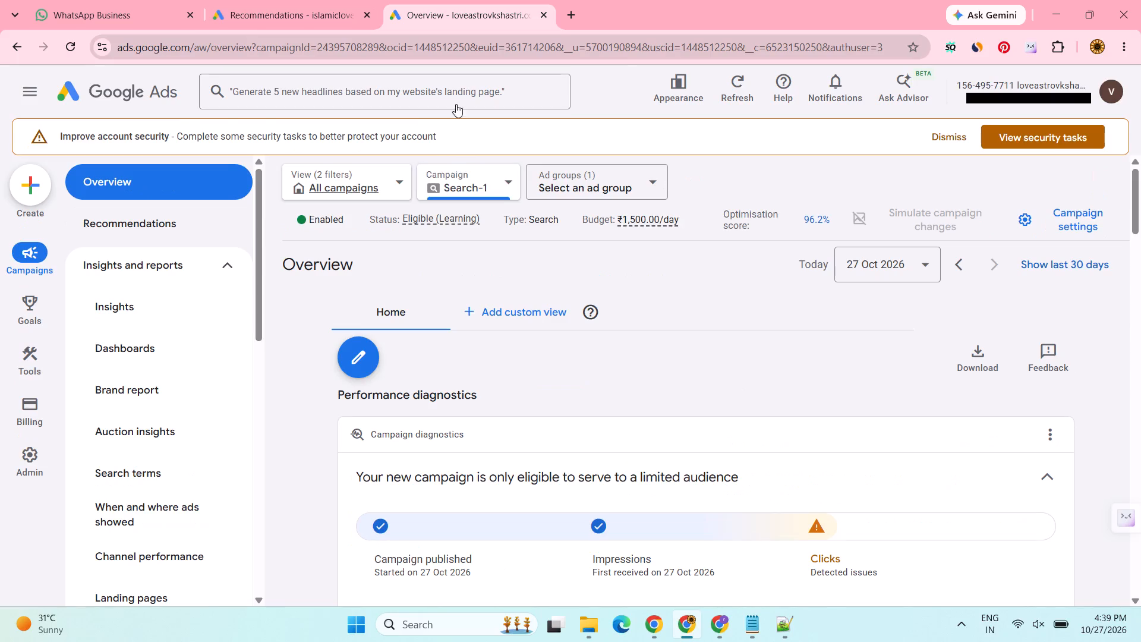
{"action": "left_click", "coordinate": [153, 102]}
{"action": "left_click", "coordinate": [307, 0]}
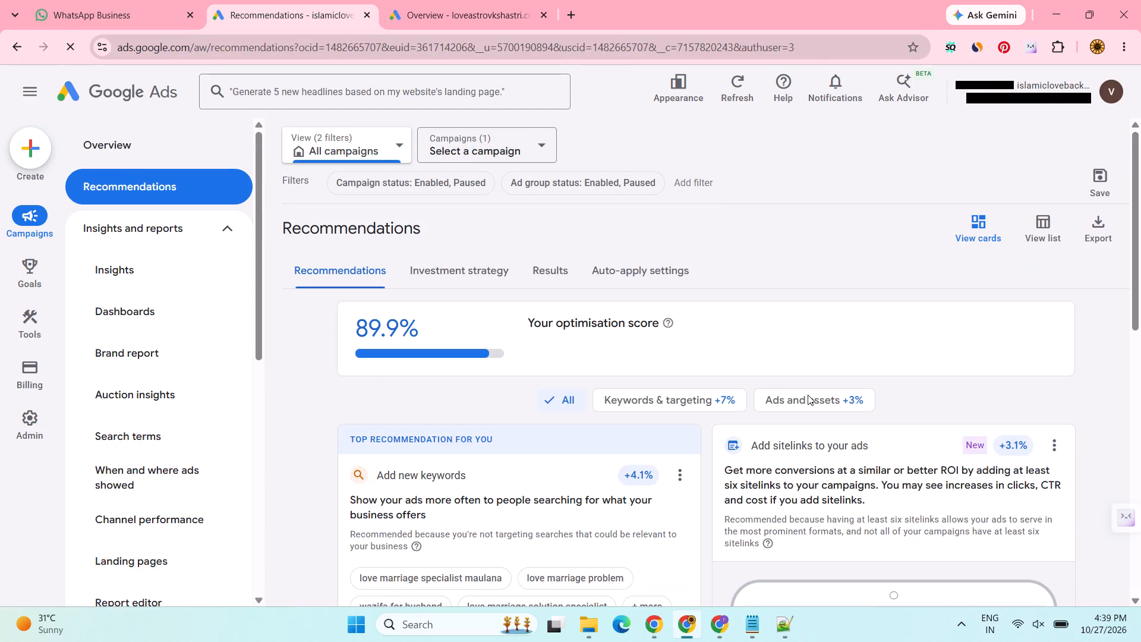
{"action": "scroll", "coordinate": [789, 391], "scroll_direction": "down", "scroll_amount": 2}
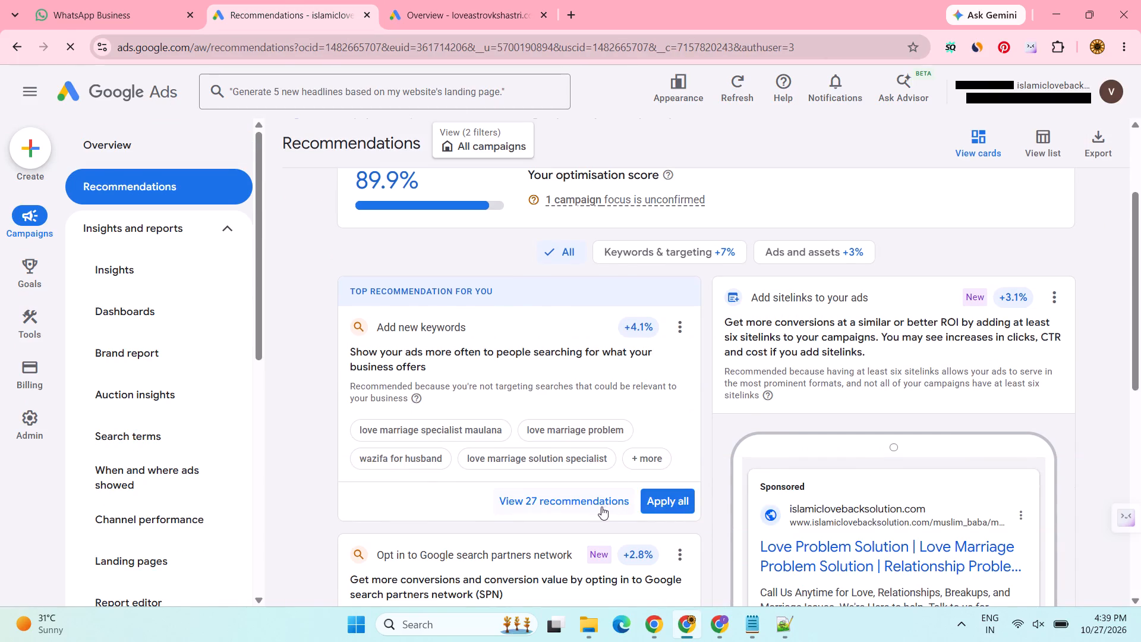
{"action": "left_click", "coordinate": [595, 503]}
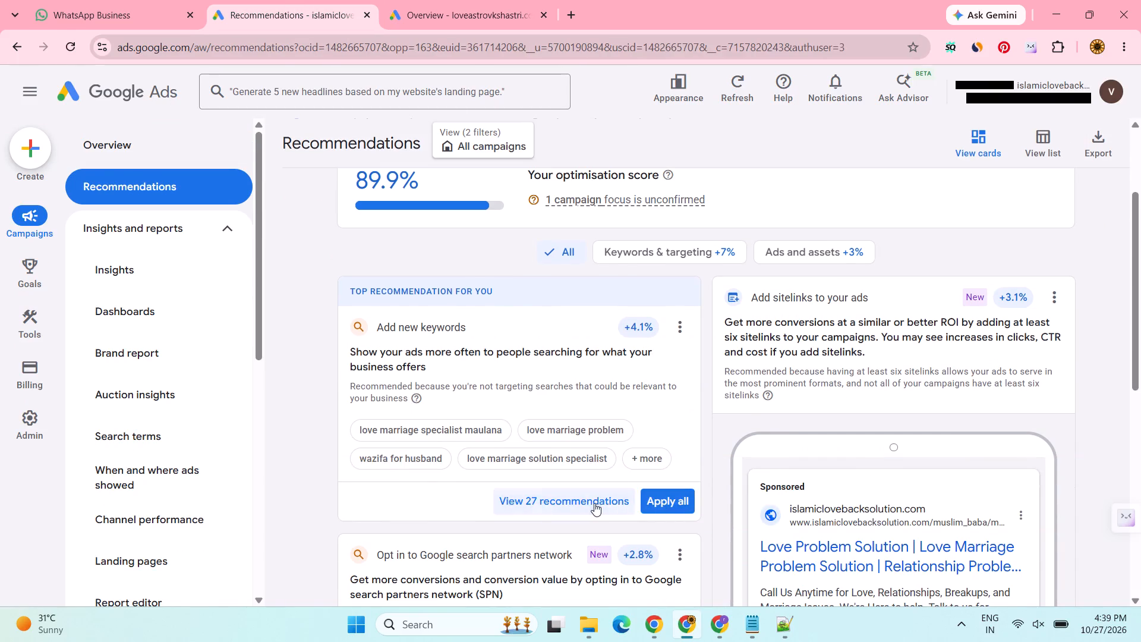
Select the first ten suggested keywords, from love marriage specialist maulana through best love marriage specialist.
{"action": "scroll", "coordinate": [584, 372], "scroll_direction": "down", "scroll_amount": 3}
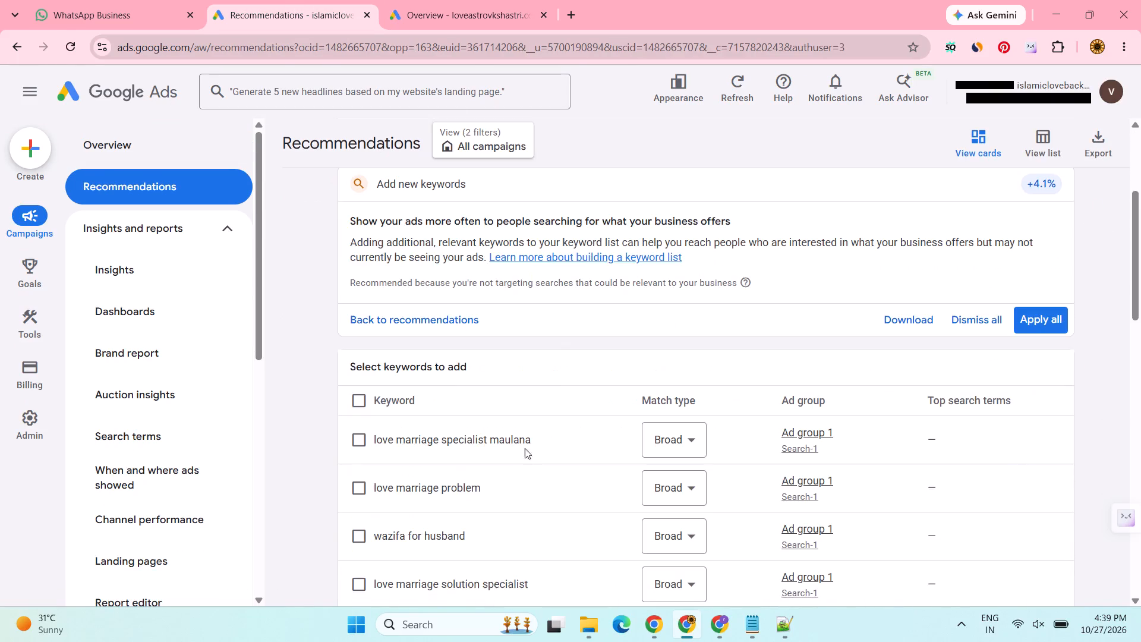
{"action": "left_click", "coordinate": [476, 442]}
{"action": "left_click", "coordinate": [454, 501]}
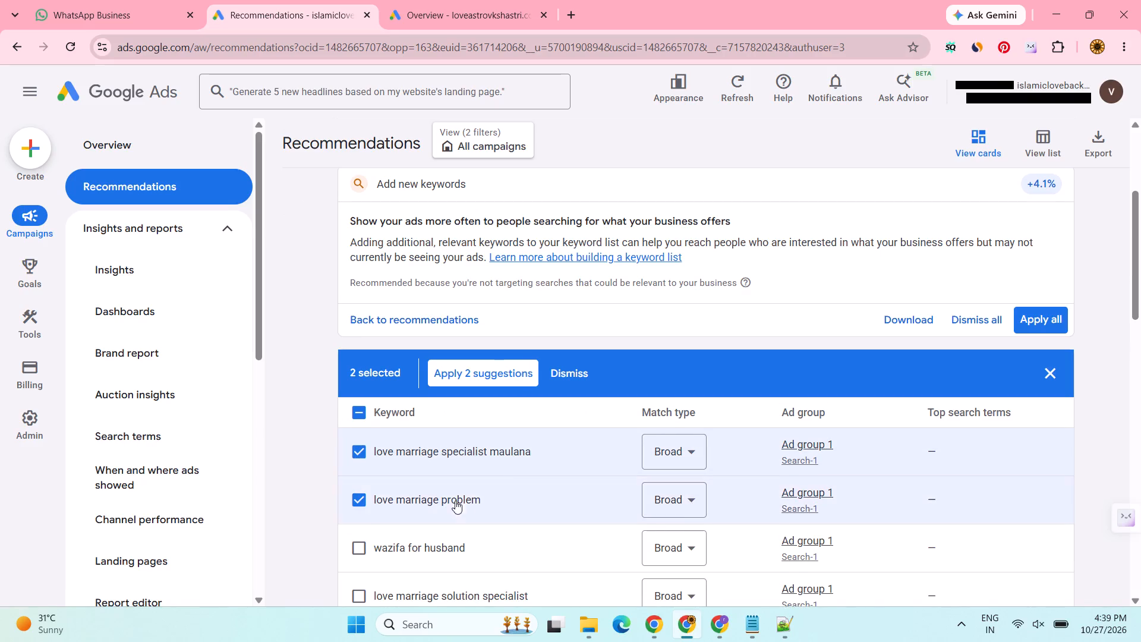
{"action": "scroll", "coordinate": [546, 452], "scroll_direction": "down", "scroll_amount": 2}
{"action": "left_click", "coordinate": [423, 400]}
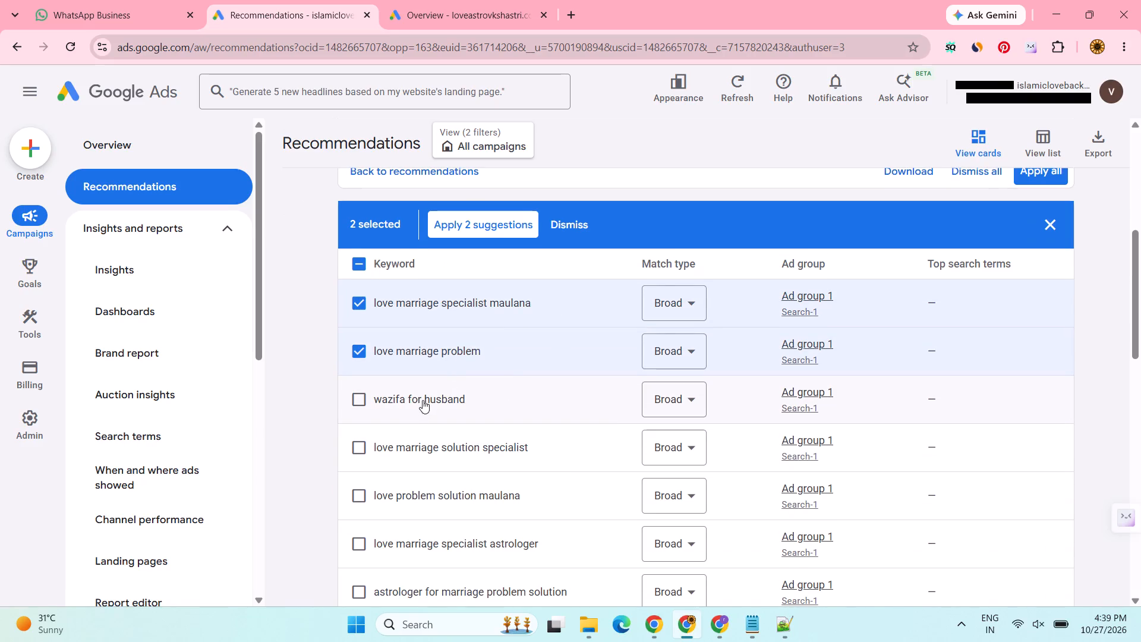
{"action": "left_click", "coordinate": [430, 439]}
{"action": "left_click", "coordinate": [434, 503]}
{"action": "left_click", "coordinate": [459, 544]}
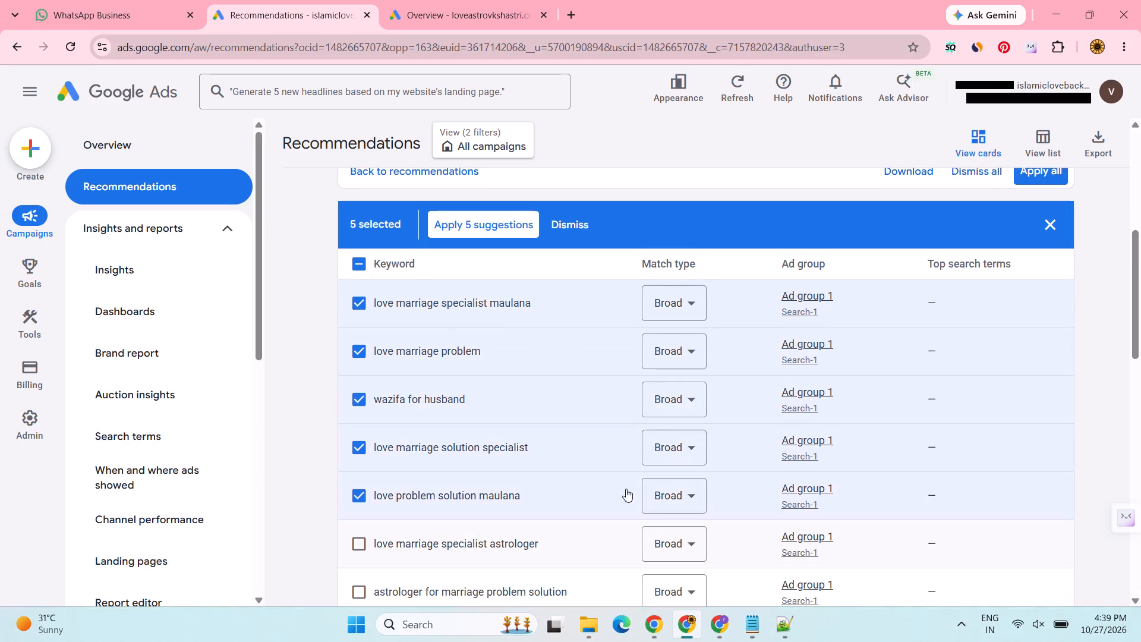
{"action": "scroll", "coordinate": [633, 470], "scroll_direction": "down", "scroll_amount": 2}
{"action": "left_click", "coordinate": [500, 448]}
{"action": "left_click", "coordinate": [449, 495]}
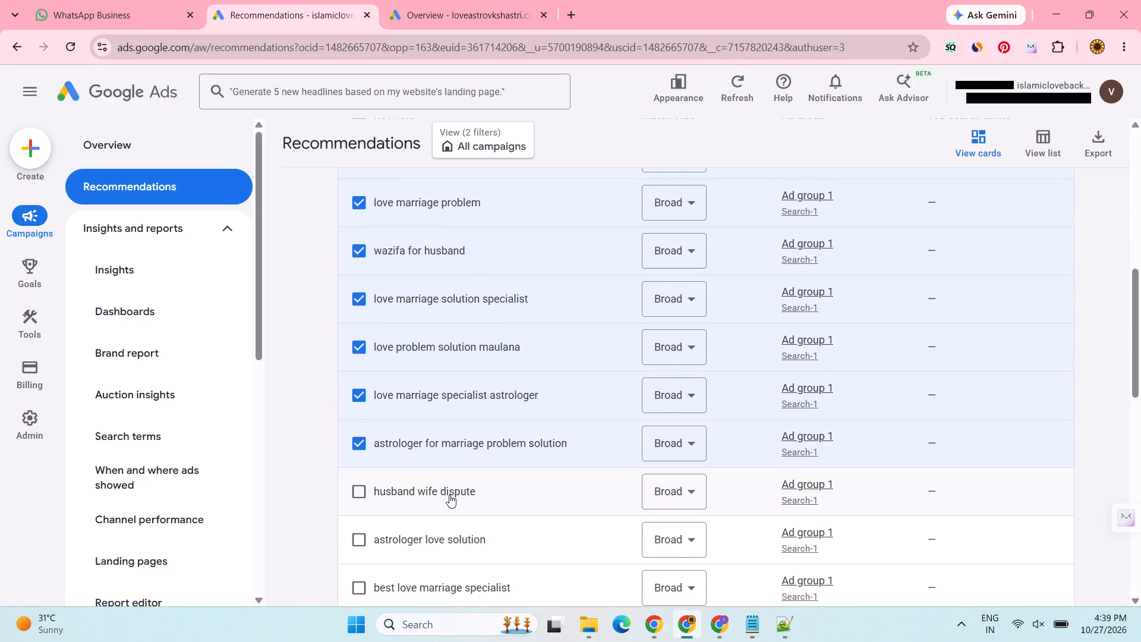
{"action": "left_click", "coordinate": [479, 539]}
{"action": "scroll", "coordinate": [520, 483], "scroll_direction": "down", "scroll_amount": 3}
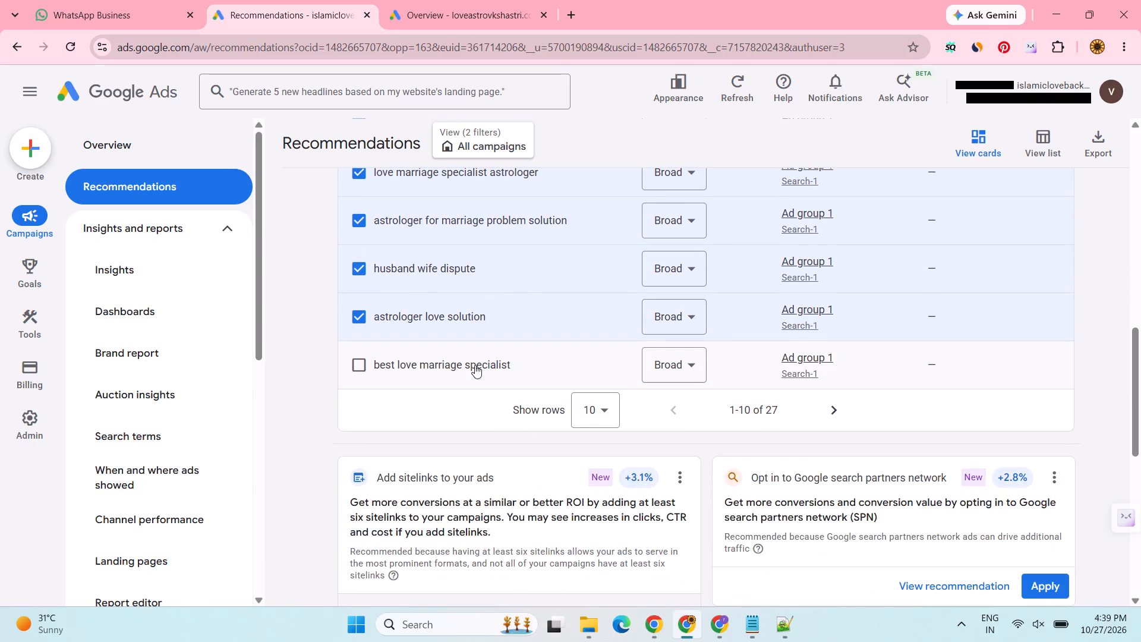
{"action": "left_click", "coordinate": [486, 366]}
Show 50 rows per page and select the suggestions from husband wife problem solution astrologer through love problem solution baba ji.
{"action": "left_click", "coordinate": [603, 412]}
{"action": "left_click", "coordinate": [601, 535]}
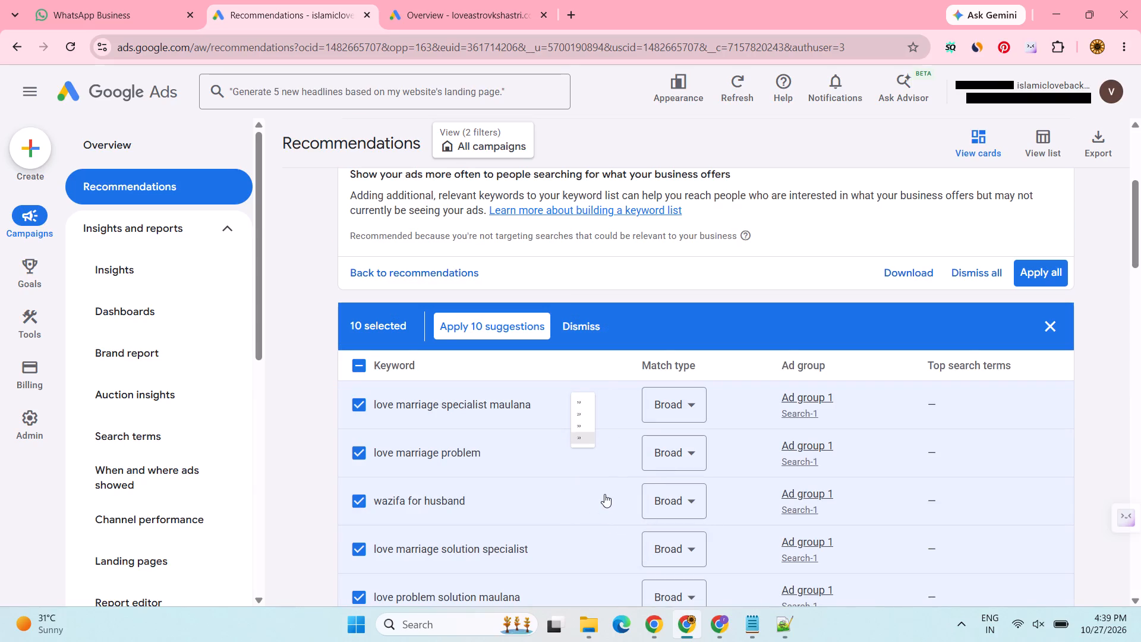
{"action": "scroll", "coordinate": [597, 424], "scroll_direction": "down", "scroll_amount": 5}
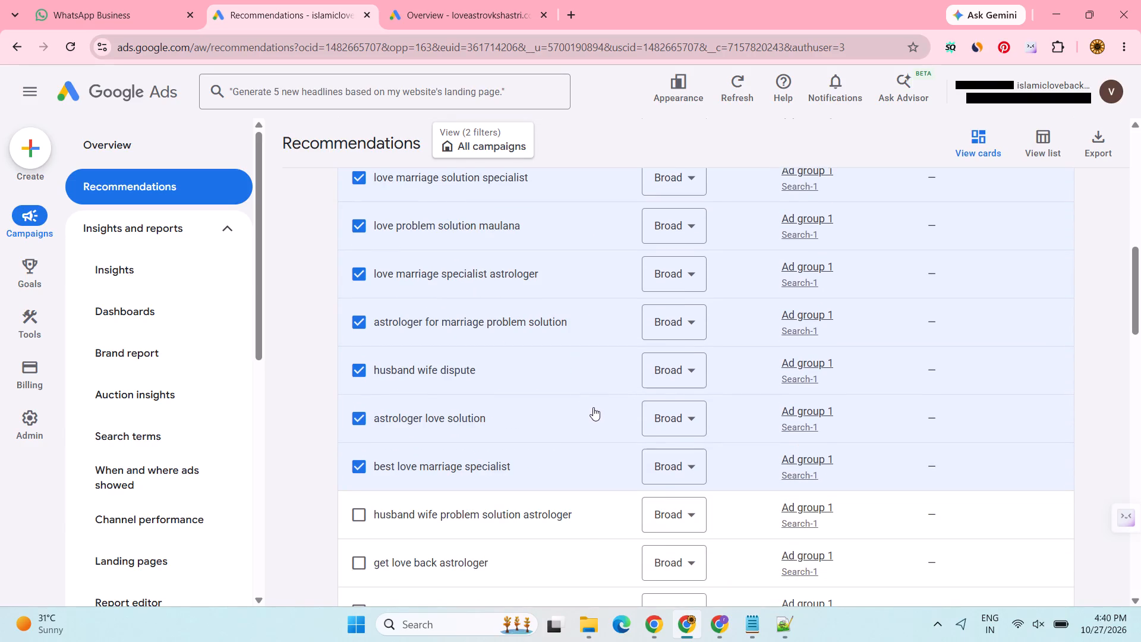
{"action": "scroll", "coordinate": [593, 407], "scroll_direction": "down", "scroll_amount": 2}
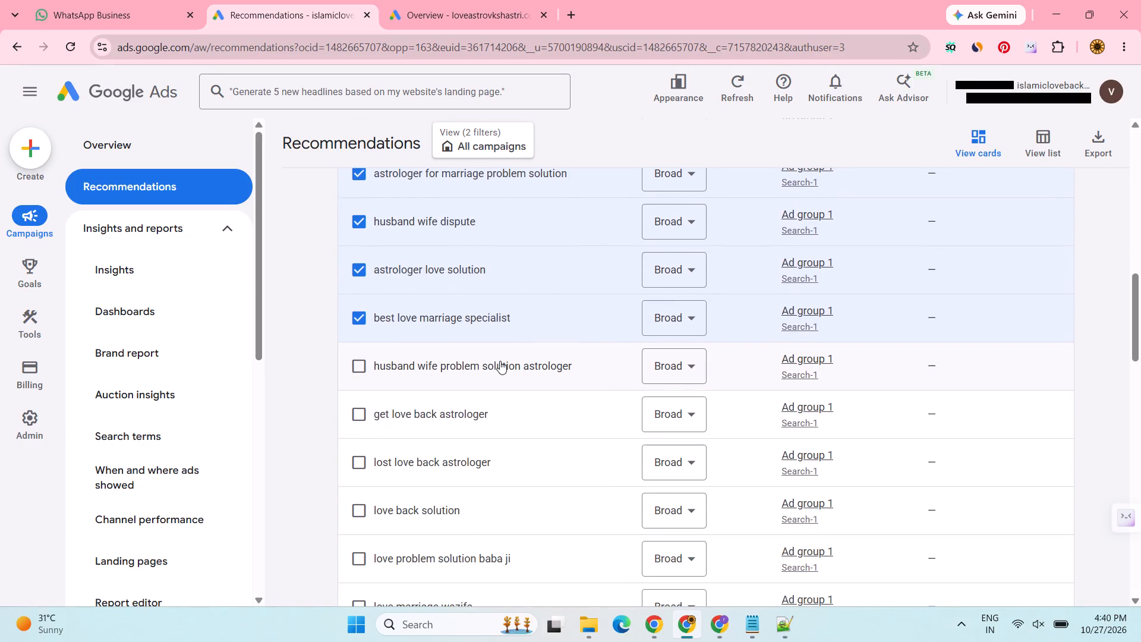
{"action": "left_click", "coordinate": [500, 361]}
{"action": "left_click", "coordinate": [447, 414]}
{"action": "left_click", "coordinate": [451, 456]}
{"action": "left_click", "coordinate": [434, 506]}
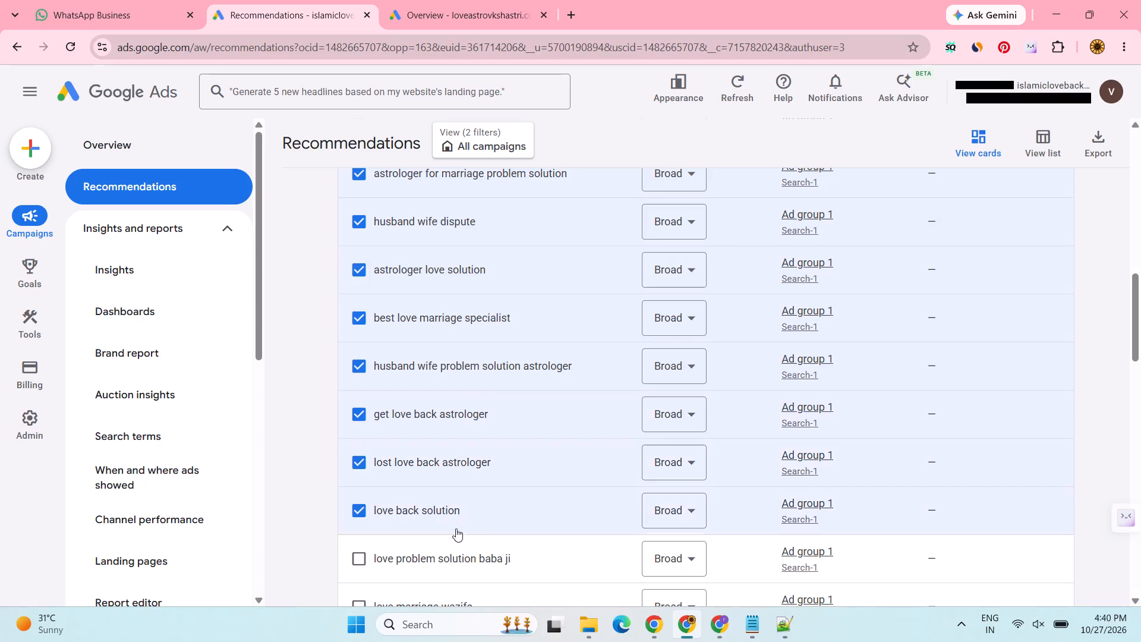
{"action": "left_click", "coordinate": [478, 553]}
Select the keyword suggestions from love marriage wazifa through lost love back expert.
{"action": "scroll", "coordinate": [563, 477], "scroll_direction": "down", "scroll_amount": 3}
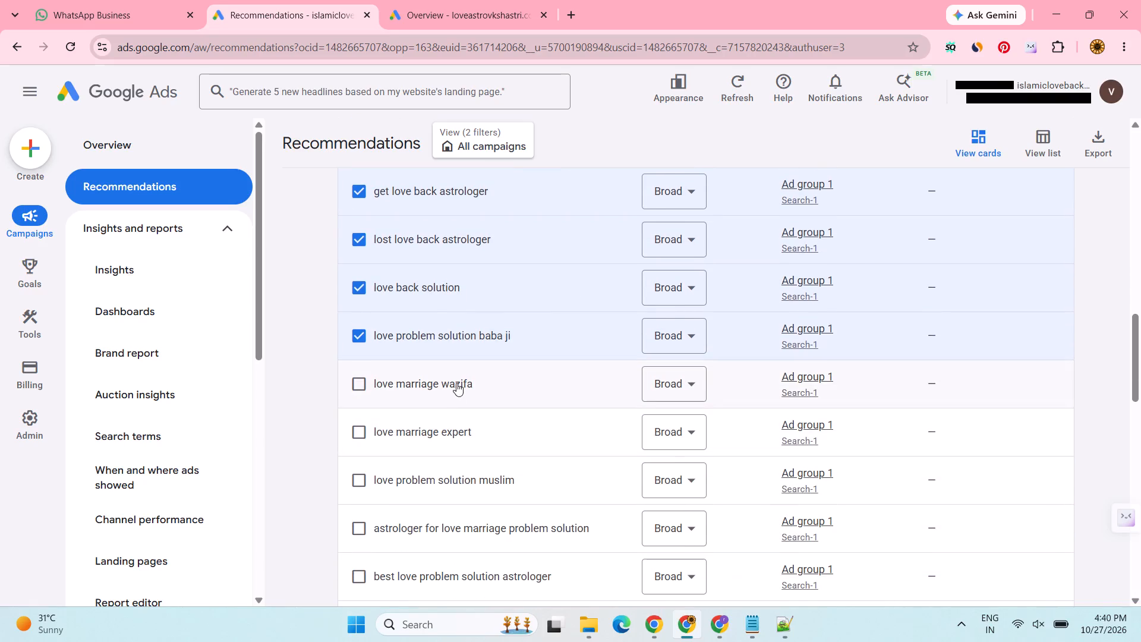
{"action": "left_click", "coordinate": [456, 383]}
{"action": "left_click", "coordinate": [449, 437]}
{"action": "left_click", "coordinate": [450, 473]}
{"action": "left_click", "coordinate": [471, 532]}
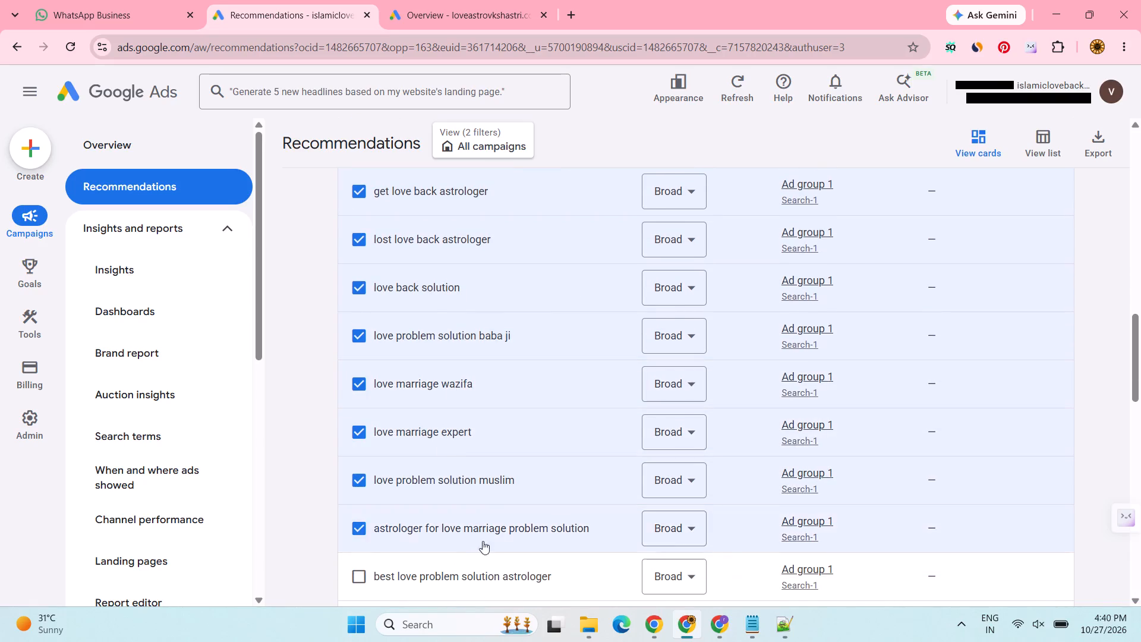
{"action": "scroll", "coordinate": [497, 522], "scroll_direction": "down", "scroll_amount": 2}
{"action": "left_click", "coordinate": [474, 427]}
{"action": "left_click", "coordinate": [459, 479]}
{"action": "left_click", "coordinate": [445, 527]}
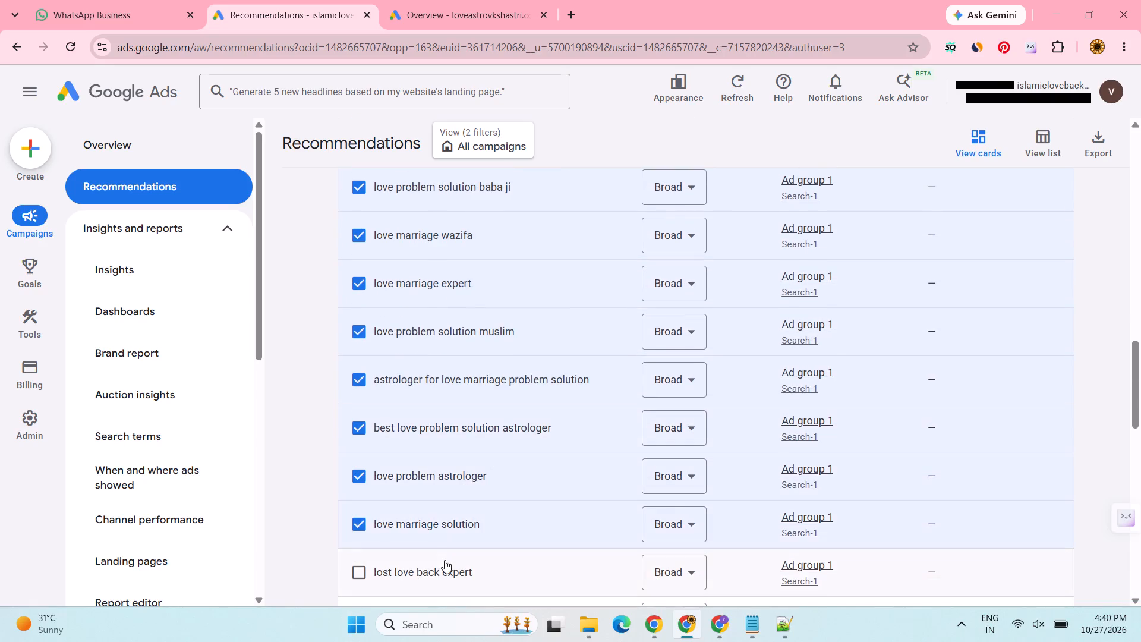
{"action": "left_click", "coordinate": [445, 560]}
Select the remaining suggestions from husband wife dispute problem solution to the list's end, and apply all selected keywords.
{"action": "scroll", "coordinate": [487, 501], "scroll_direction": "down", "scroll_amount": 2}
{"action": "left_click", "coordinate": [449, 476]}
{"action": "left_click", "coordinate": [437, 525]}
{"action": "left_click", "coordinate": [431, 565]}
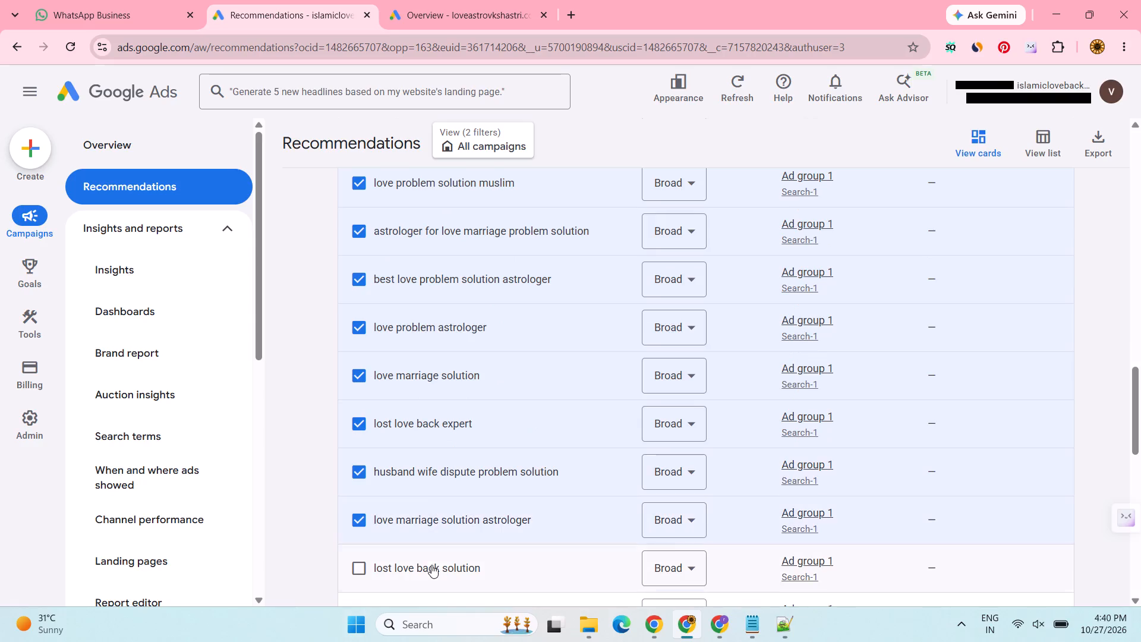
{"action": "scroll", "coordinate": [492, 473], "scroll_direction": "down", "scroll_amount": 3}
{"action": "left_click", "coordinate": [446, 395]}
{"action": "scroll", "coordinate": [471, 416], "scroll_direction": "up", "scroll_amount": 10}
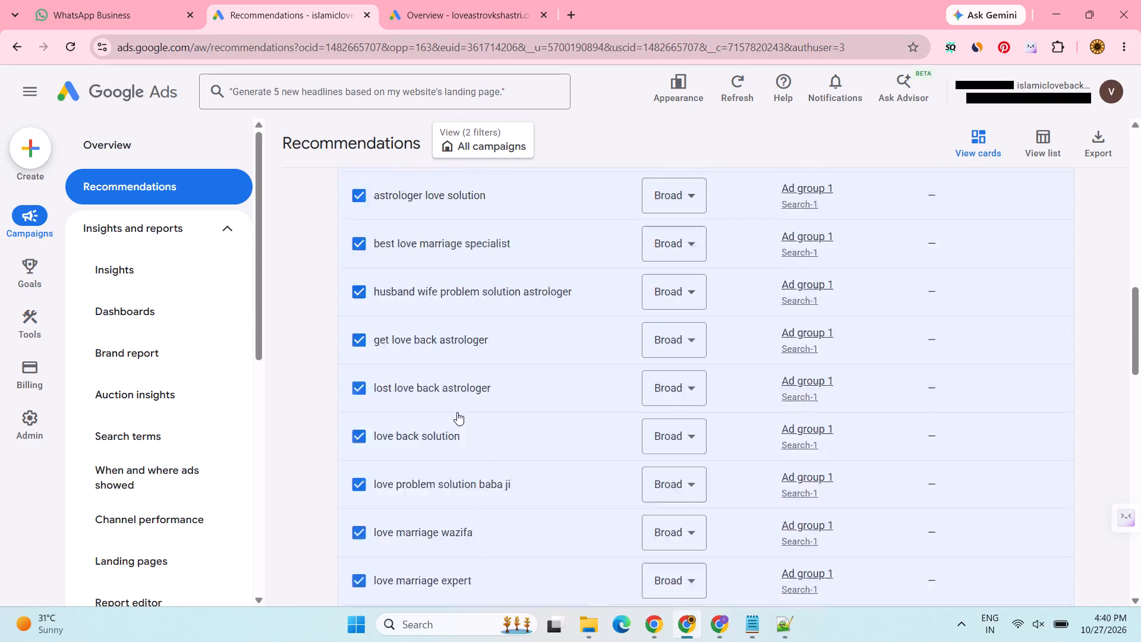
{"action": "scroll", "coordinate": [457, 412], "scroll_direction": "up", "scroll_amount": 7}
{"action": "scroll", "coordinate": [475, 376], "scroll_direction": "down", "scroll_amount": 1}
{"action": "scroll", "coordinate": [475, 376], "scroll_direction": "up", "scroll_amount": 5}
{"action": "left_click", "coordinate": [476, 593]}
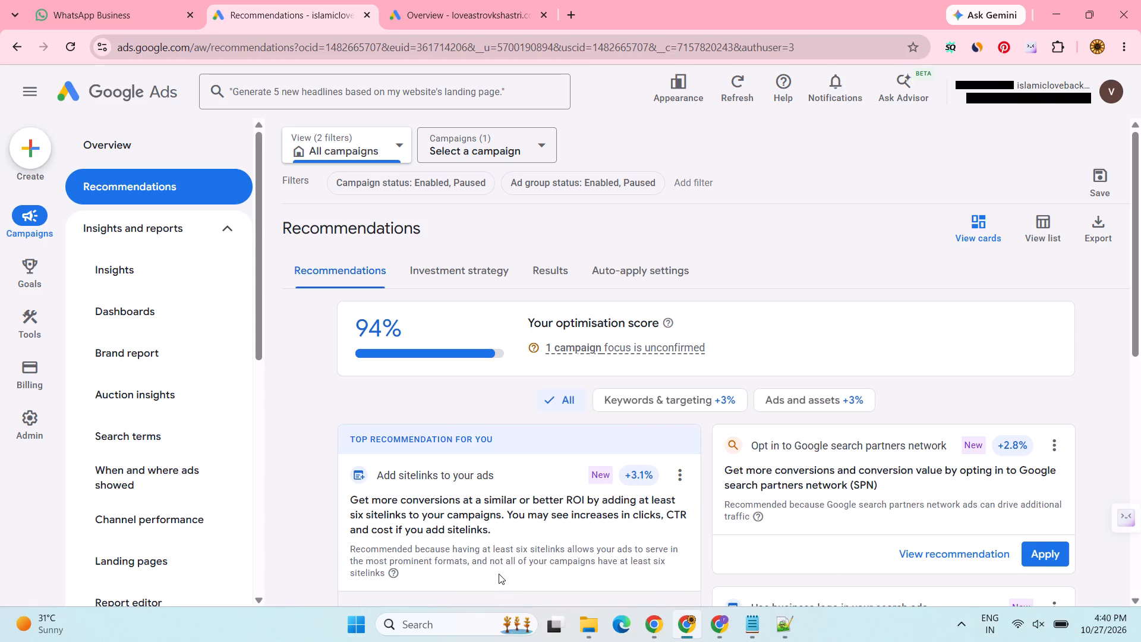
Look over the islamiclovebacksolution account's remaining recommendations and return to its overview.
{"action": "scroll", "coordinate": [565, 477], "scroll_direction": "down", "scroll_amount": 5}
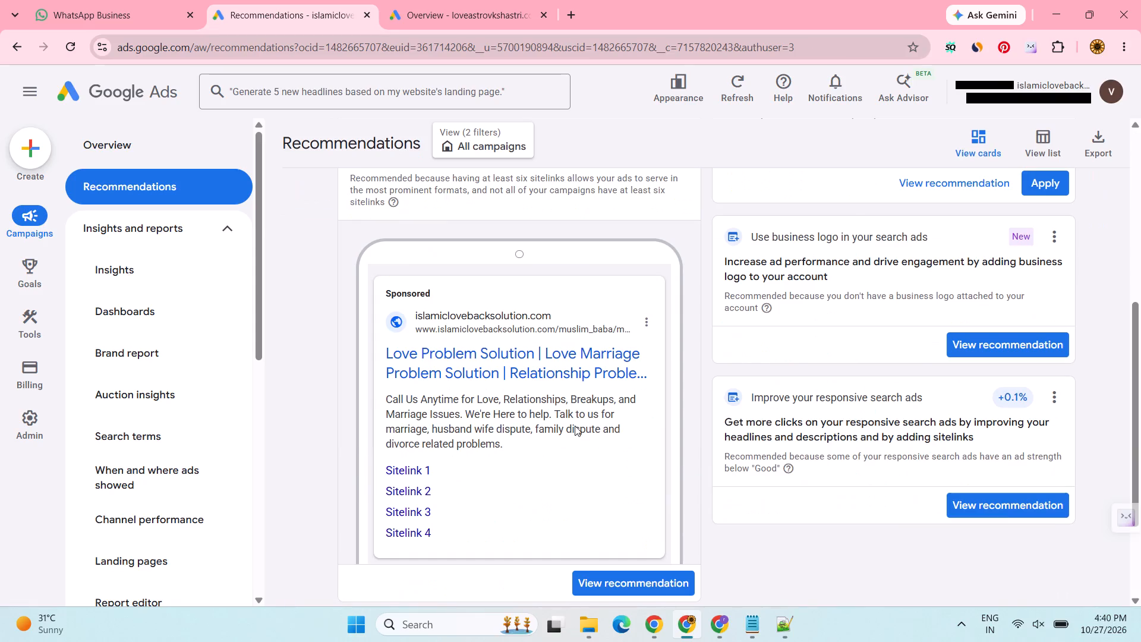
{"action": "left_click", "coordinate": [99, 91]}
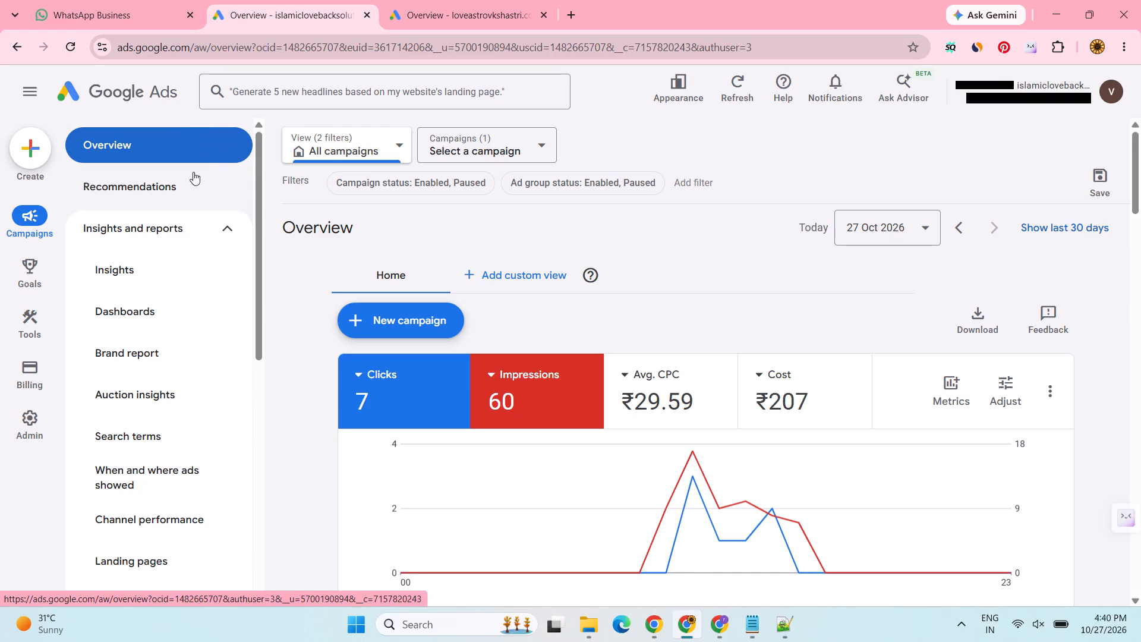
Open the Google Ads overviews of powerfulislamiclovesolution.com and mahakalimantra.com Out, each in its own new tab.
{"action": "left_click", "coordinate": [108, 92]}
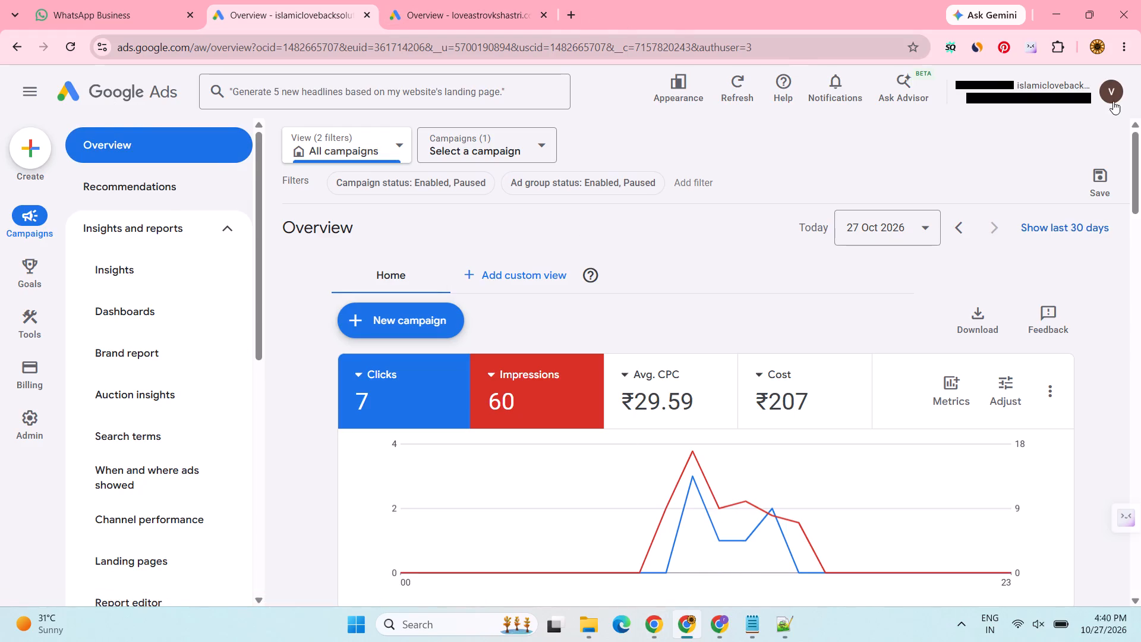
{"action": "left_click", "coordinate": [590, 12]}
{"action": "left_click", "coordinate": [578, 14]}
{"action": "type", "text": "power"}
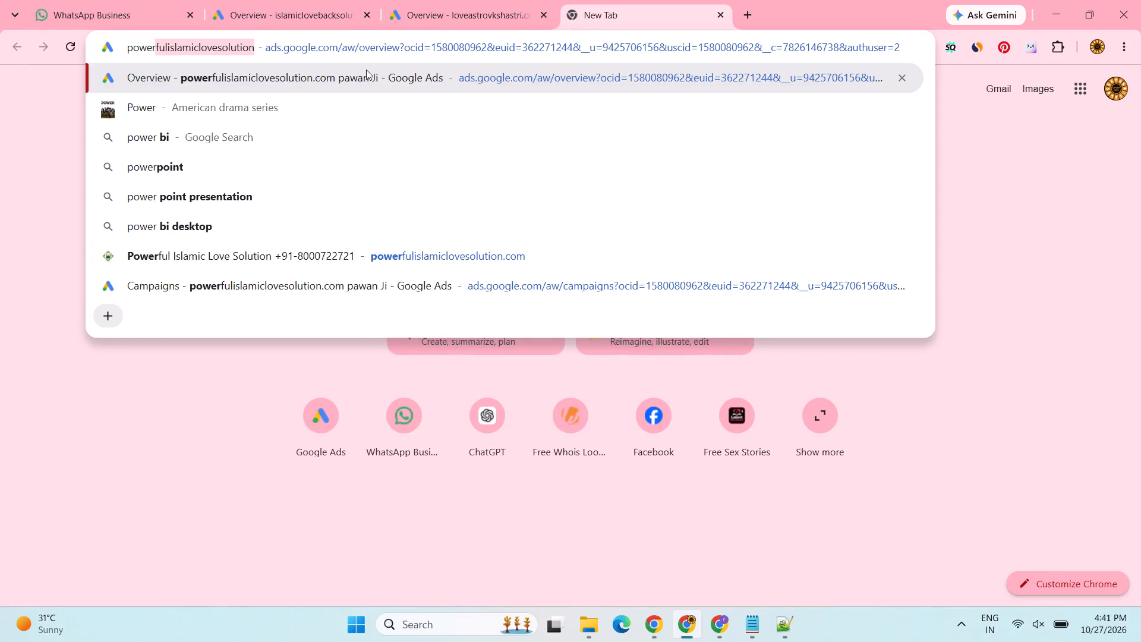
{"action": "left_click", "coordinate": [366, 70]}
{"action": "left_click", "coordinate": [759, 4]}
{"action": "left_click", "coordinate": [748, 13]}
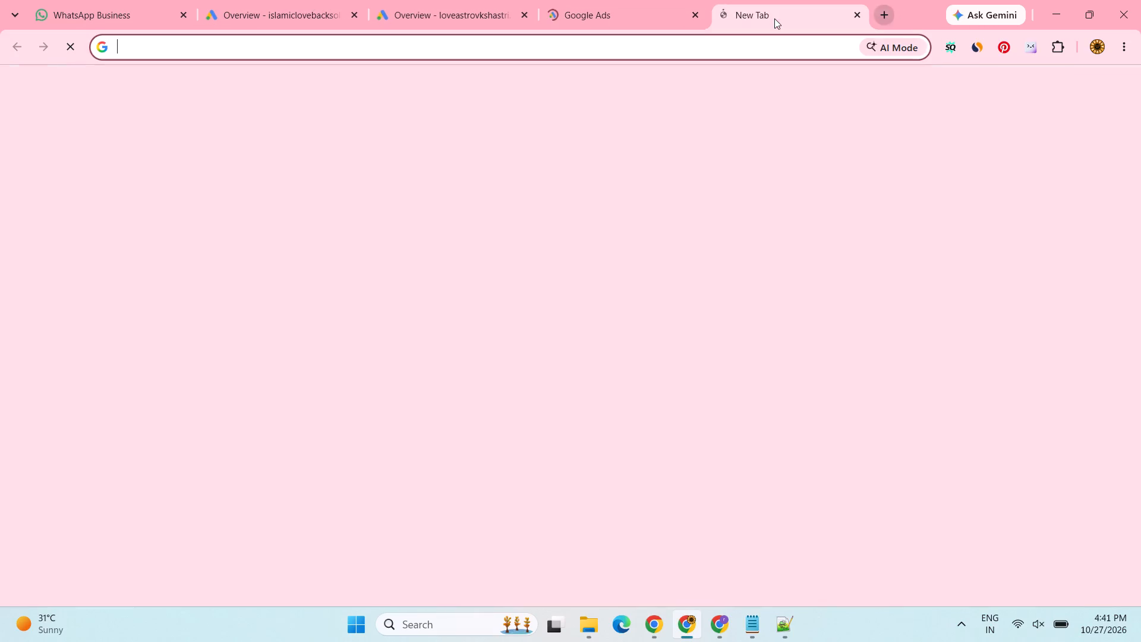
{"action": "type", "text": "maha"}
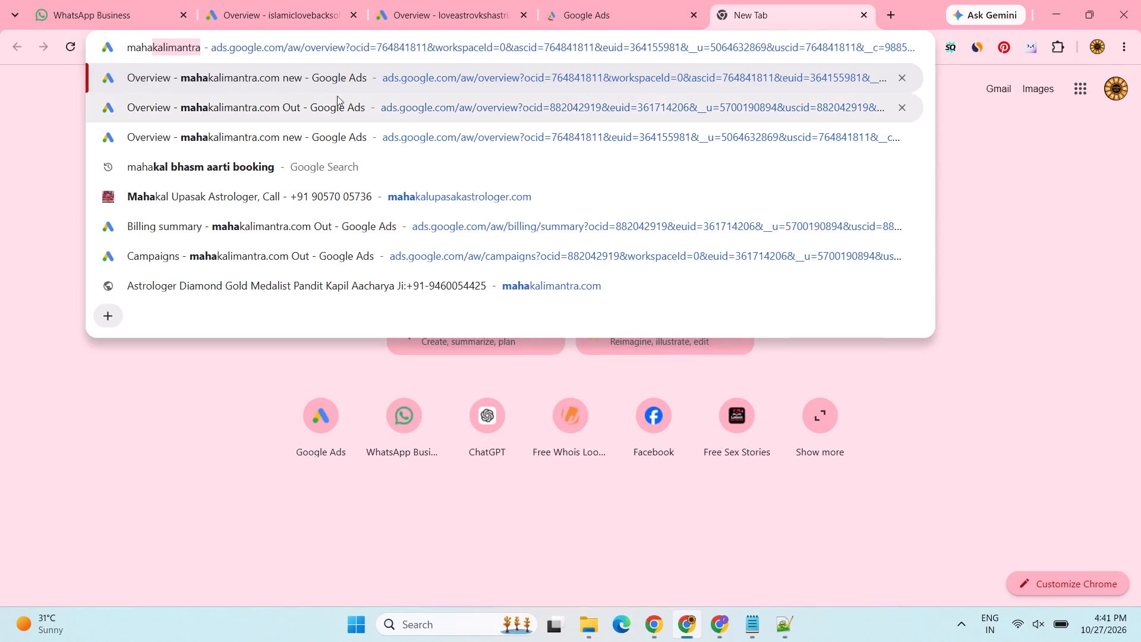
{"action": "left_click", "coordinate": [256, 108]}
Close the islamiclovebacksolution account's tab.
{"action": "left_click", "coordinate": [317, 0]}
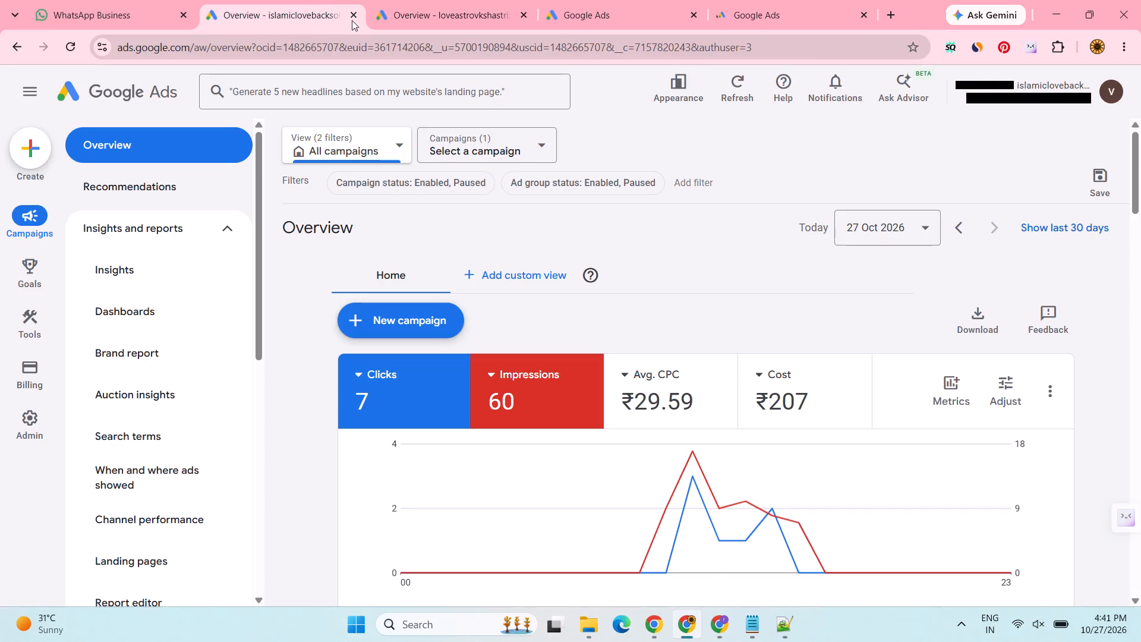
{"action": "left_click", "coordinate": [352, 20]}
Check today's performance of the powerfulislamiclovesolution.com account in its overview and campaign table.
{"action": "left_click", "coordinate": [441, 0]}
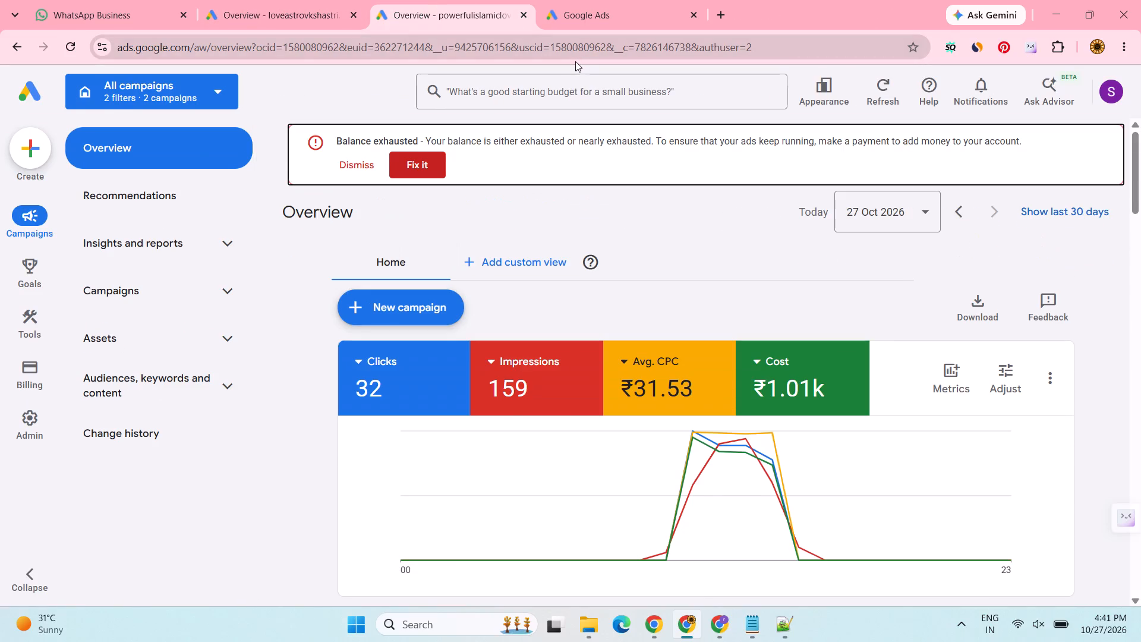
{"action": "left_click", "coordinate": [597, 322]}
{"action": "left_click", "coordinate": [356, 0]}
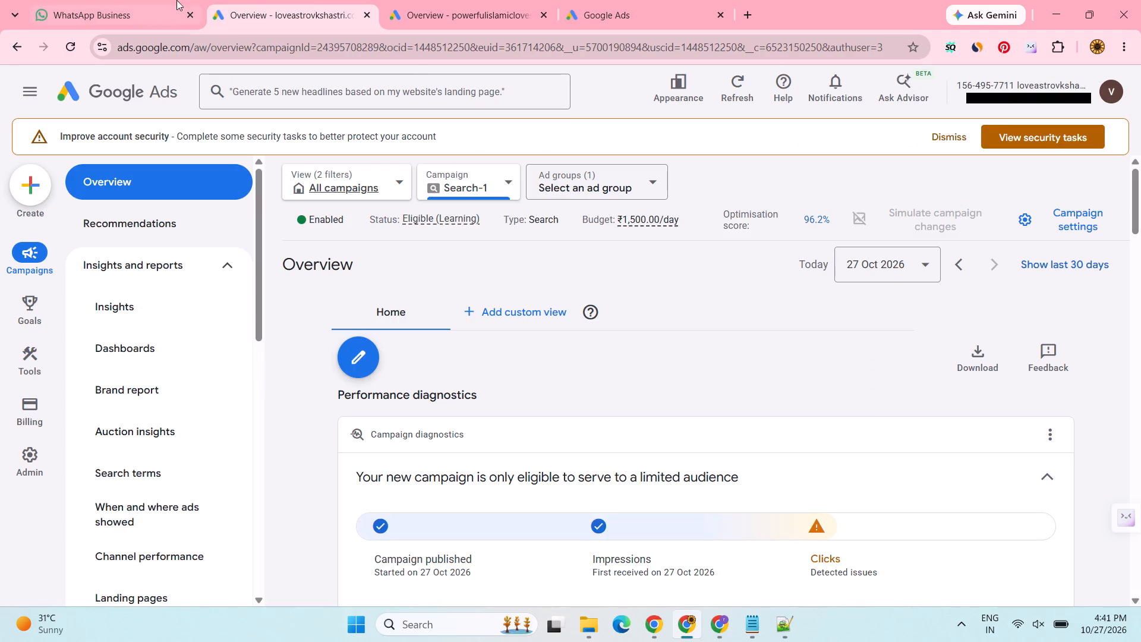
{"action": "scroll", "coordinate": [580, 374], "scroll_direction": "down", "scroll_amount": 3}
{"action": "left_click", "coordinate": [446, 0]}
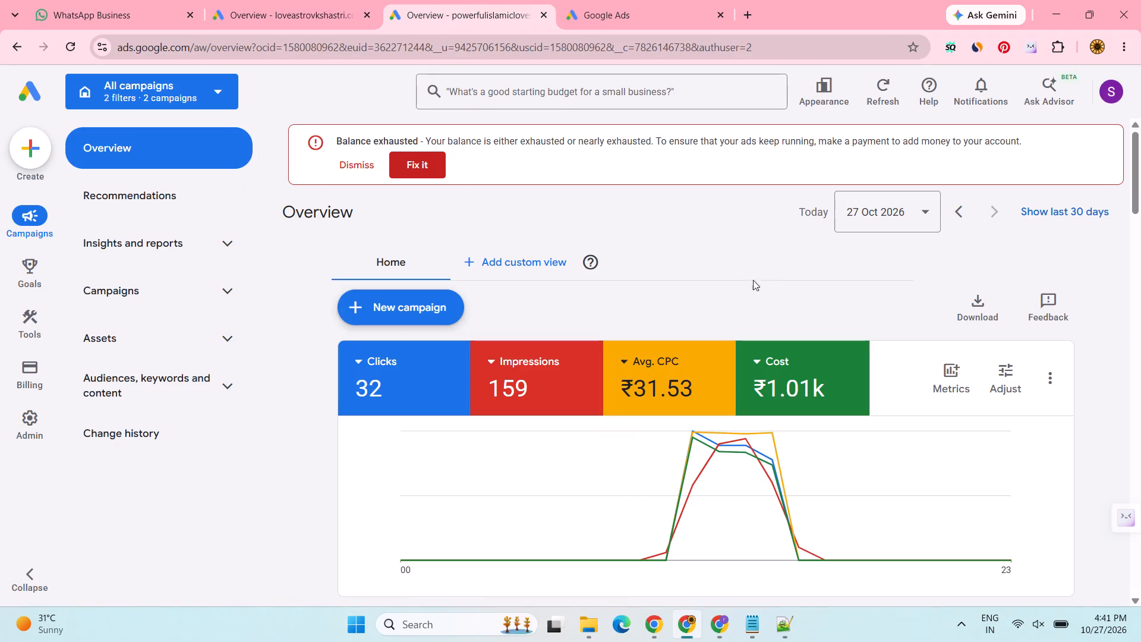
{"action": "left_click", "coordinate": [139, 309]}
{"action": "left_click", "coordinate": [144, 333]}
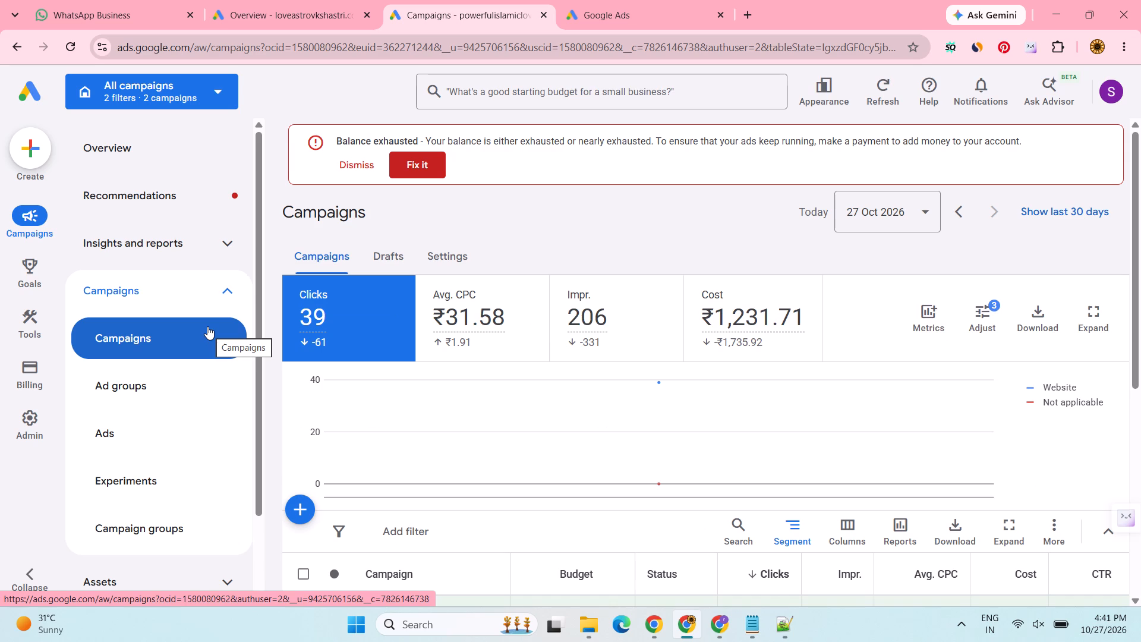
{"action": "scroll", "coordinate": [226, 333], "scroll_direction": "down", "scroll_amount": 1}
{"action": "scroll", "coordinate": [639, 393], "scroll_direction": "down", "scroll_amount": 2}
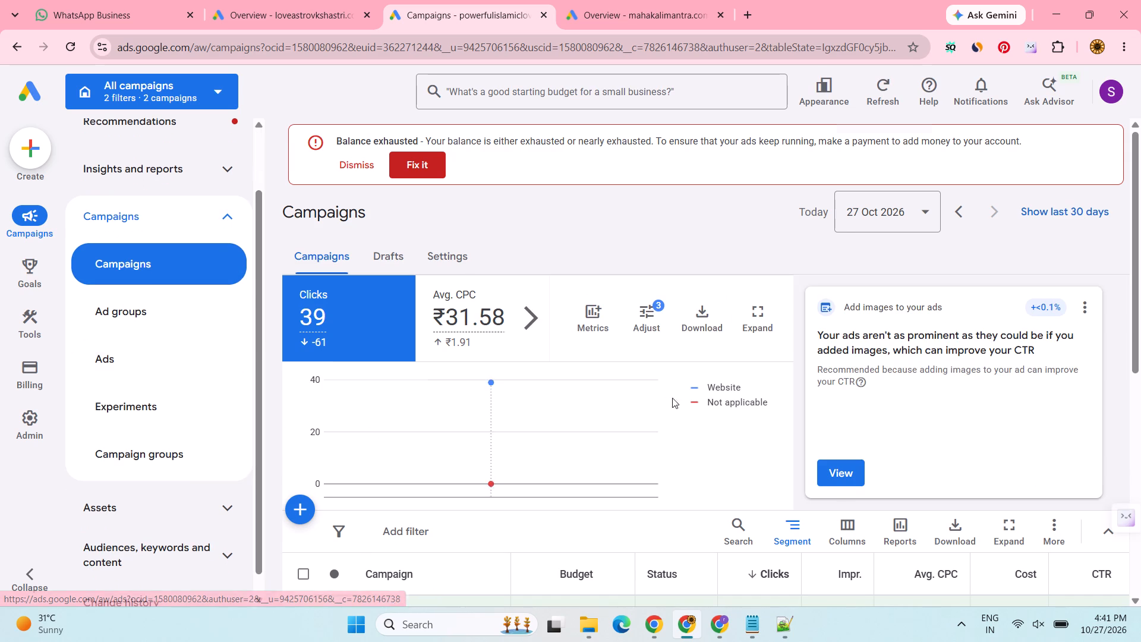
{"action": "scroll", "coordinate": [672, 398], "scroll_direction": "down", "scroll_amount": 2}
{"action": "scroll", "coordinate": [615, 415], "scroll_direction": "down", "scroll_amount": 2}
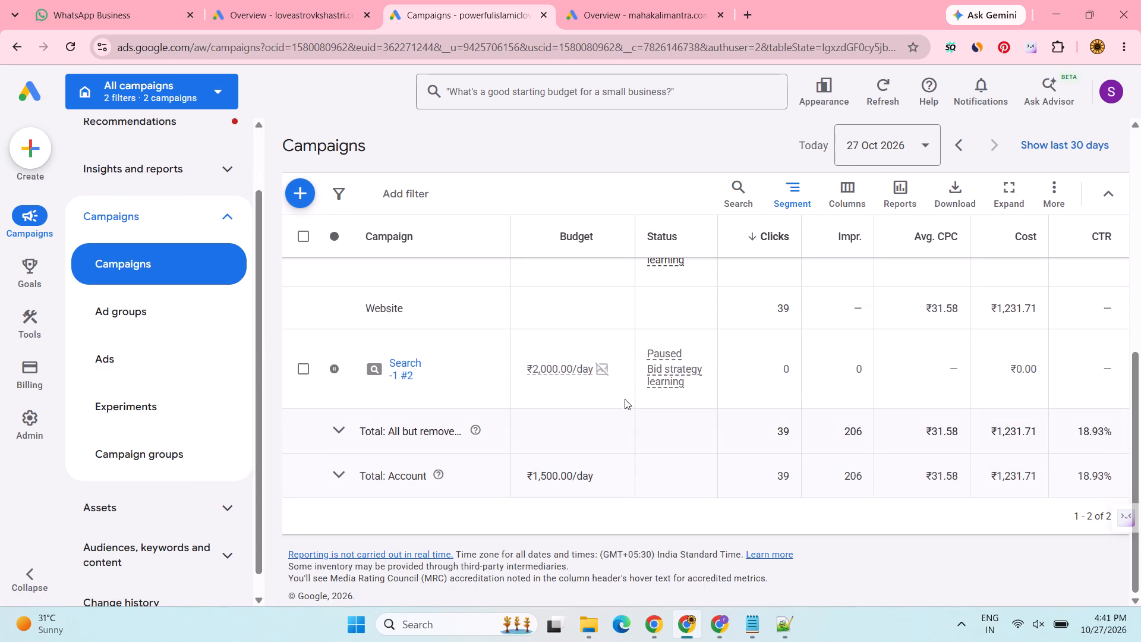
{"action": "scroll", "coordinate": [289, 416], "scroll_direction": "up", "scroll_amount": 1}
Review today's clicks and impressions of the powerfulislamiclovesolution.com account's assets, including call and message assets, and close its tab.
{"action": "left_click", "coordinate": [150, 517]}
{"action": "left_click", "coordinate": [149, 552]}
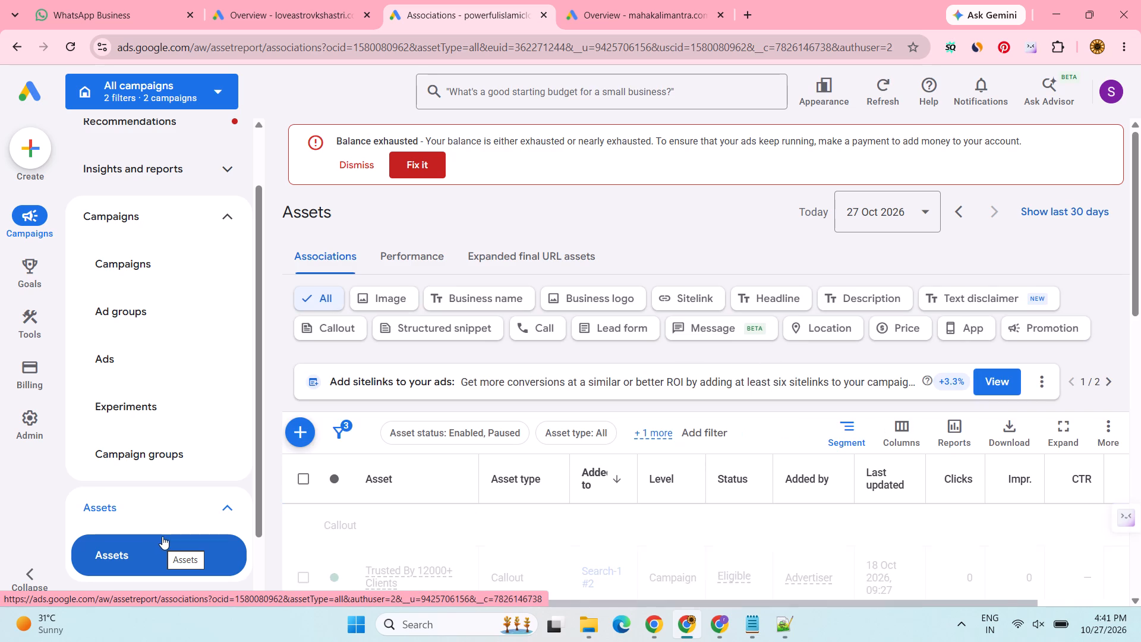
{"action": "scroll", "coordinate": [472, 426], "scroll_direction": "down", "scroll_amount": 10}
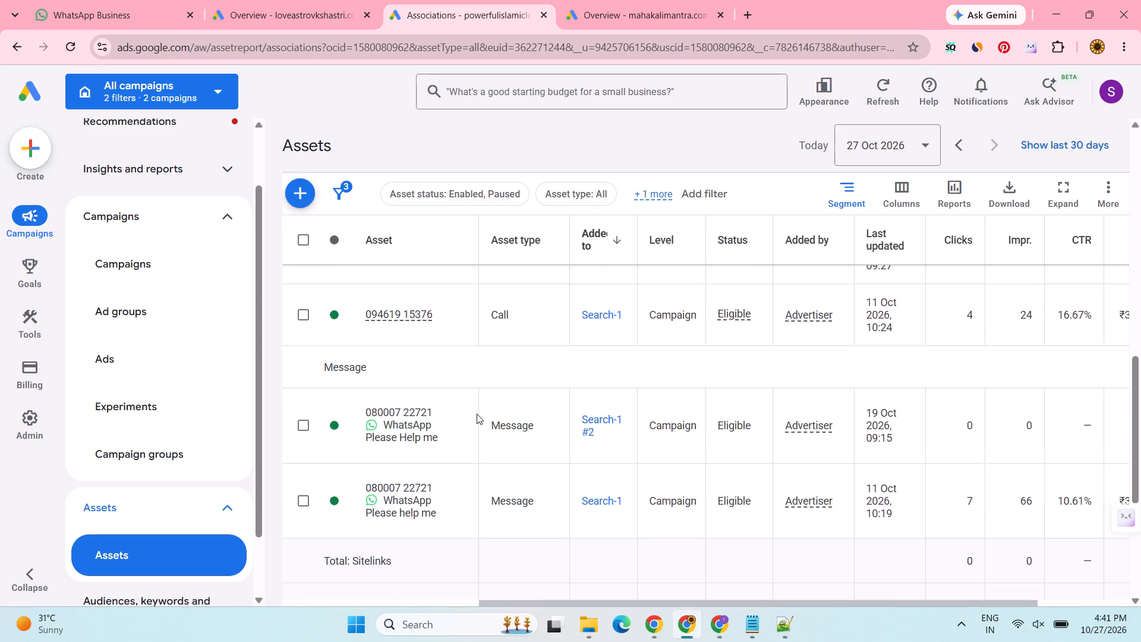
{"action": "scroll", "coordinate": [477, 412], "scroll_direction": "down", "scroll_amount": 2}
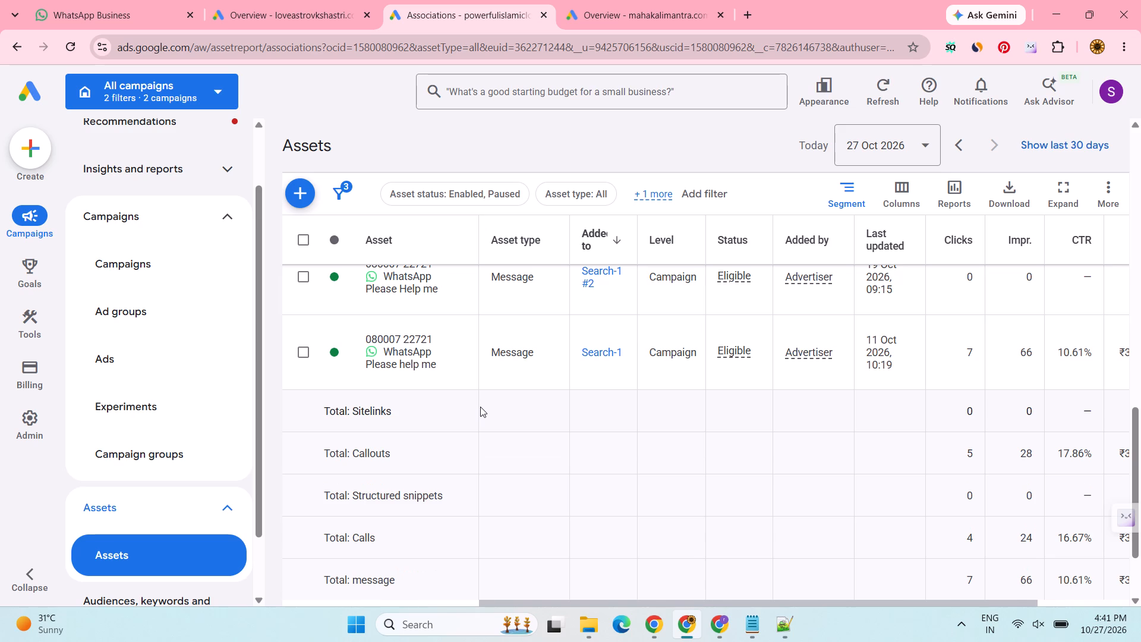
{"action": "scroll", "coordinate": [482, 398], "scroll_direction": "down", "scroll_amount": 2}
{"action": "scroll", "coordinate": [482, 396], "scroll_direction": "up", "scroll_amount": 5}
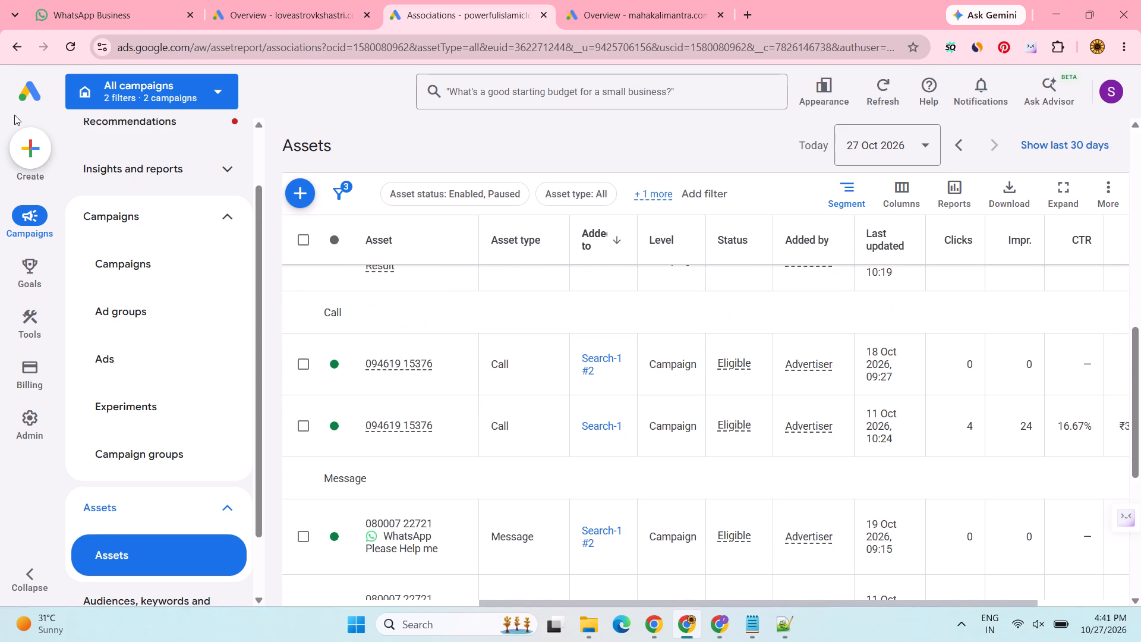
{"action": "left_click", "coordinate": [36, 93]}
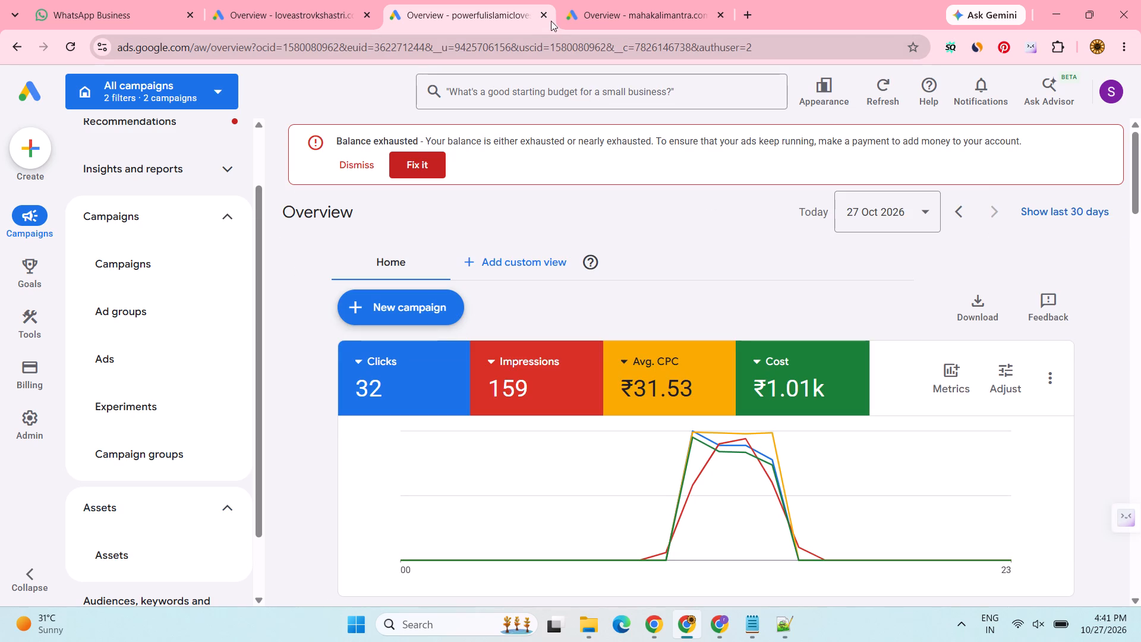
{"action": "left_click", "coordinate": [547, 18]}
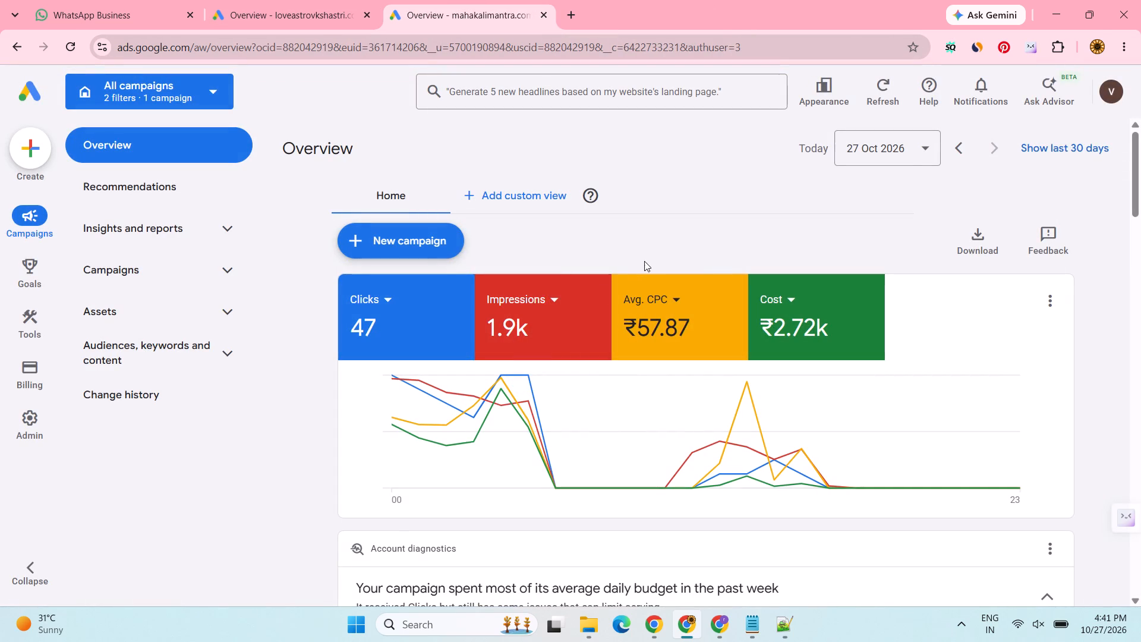
Open the astrologermantra.com Out account in a new tab from the mahakalimantra.com account list.
{"action": "left_click", "coordinate": [644, 261]}
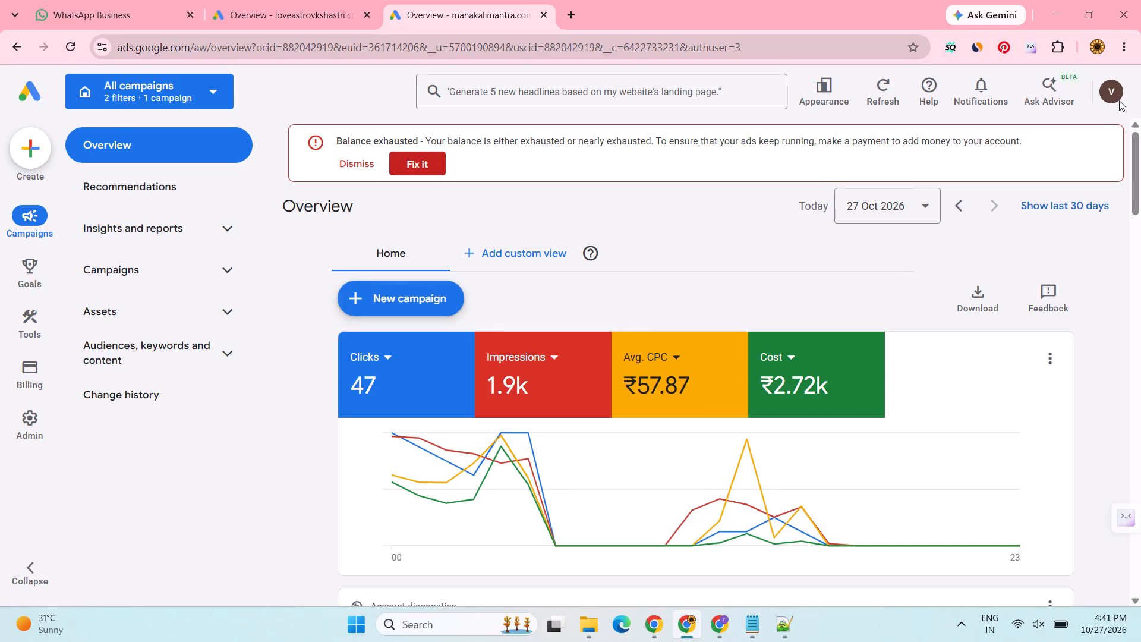
{"action": "left_click", "coordinate": [1112, 91]}
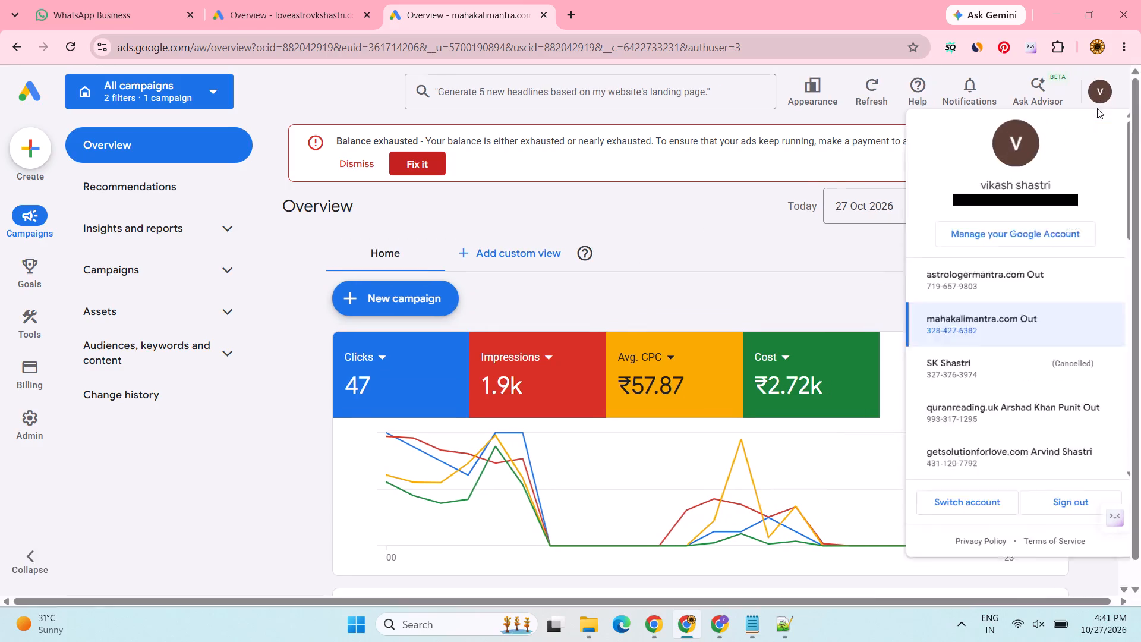
{"action": "left_click", "coordinate": [960, 285]}
Examine the mahakalimantra.com campaign table, comparing Google Search and search partners, especially the Google Search average CPC.
{"action": "left_click", "coordinate": [501, 6]}
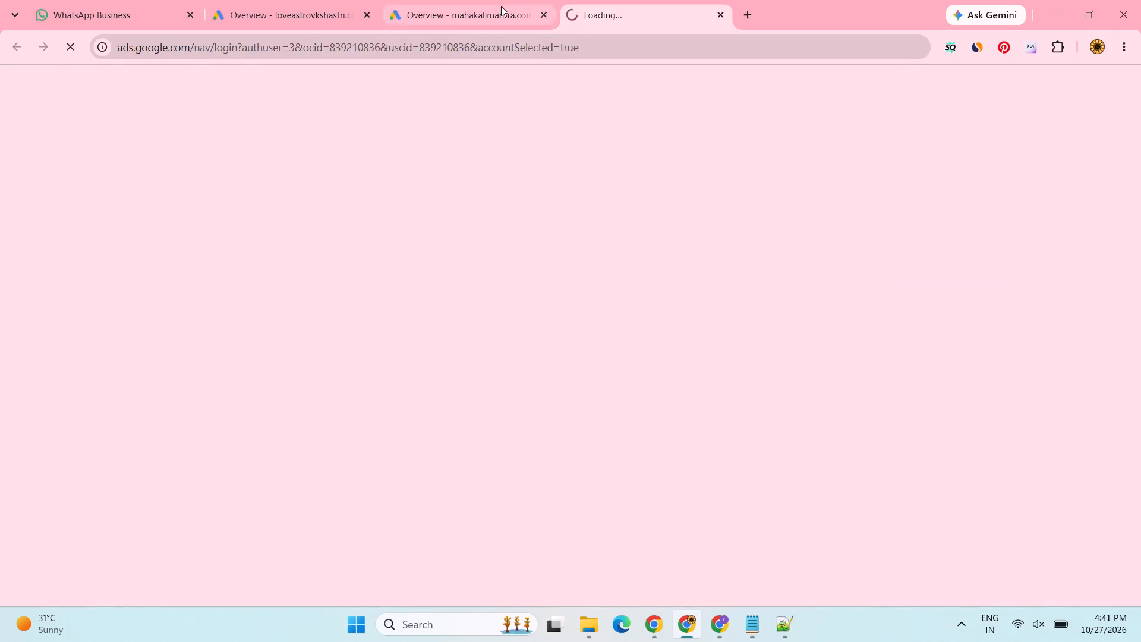
{"action": "left_click", "coordinate": [747, 302]}
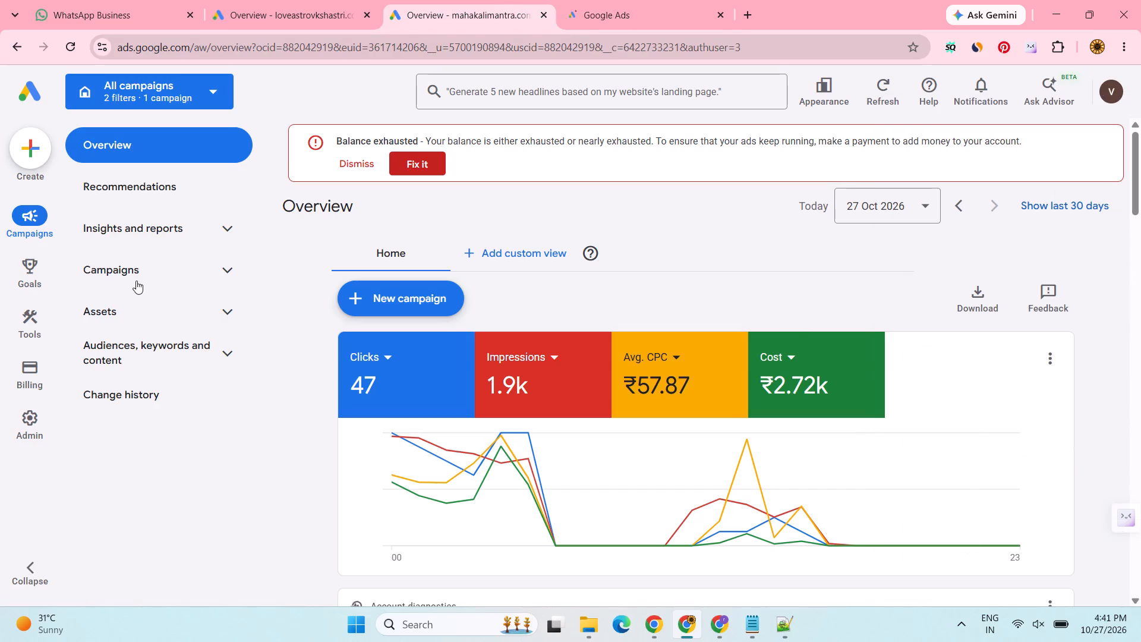
{"action": "left_click", "coordinate": [137, 278]}
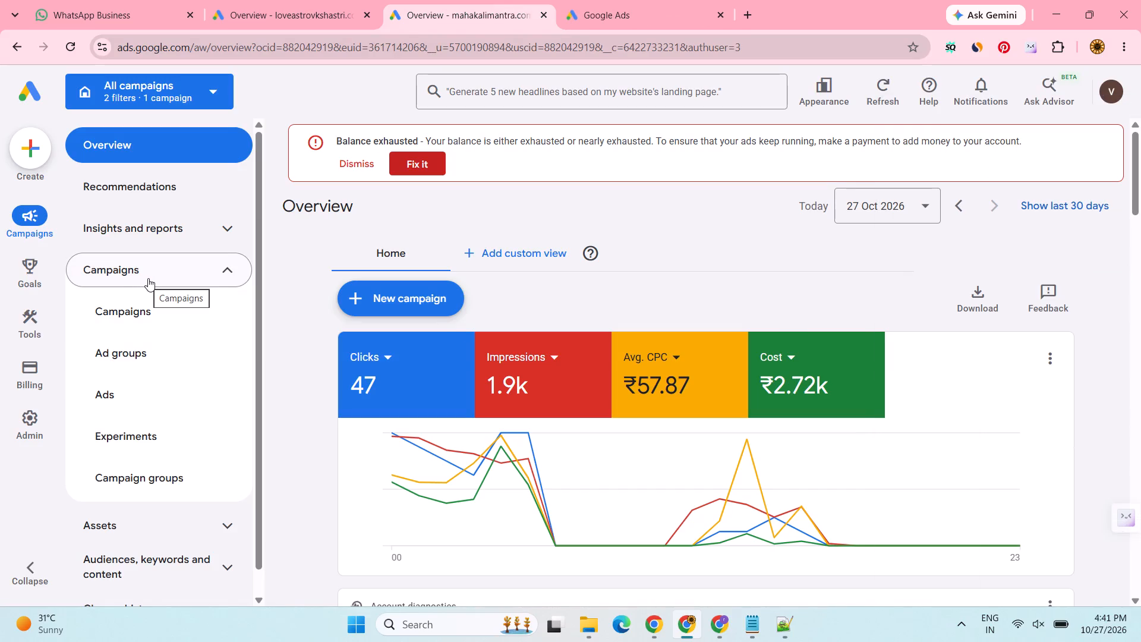
{"action": "left_click", "coordinate": [168, 321]}
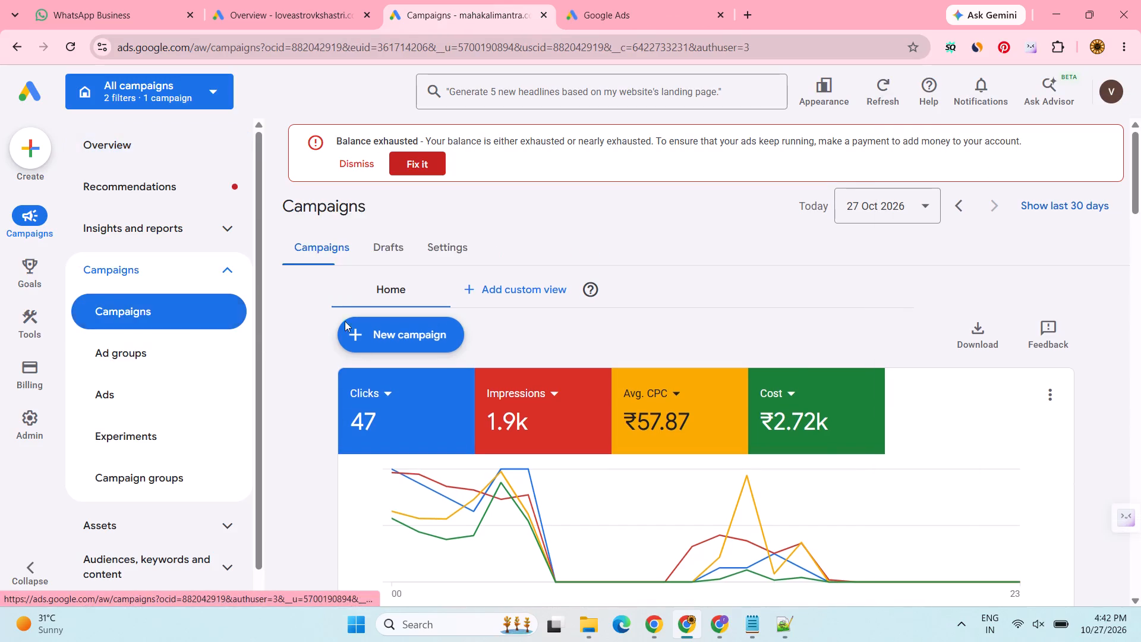
{"action": "scroll", "coordinate": [645, 350], "scroll_direction": "down", "scroll_amount": 5}
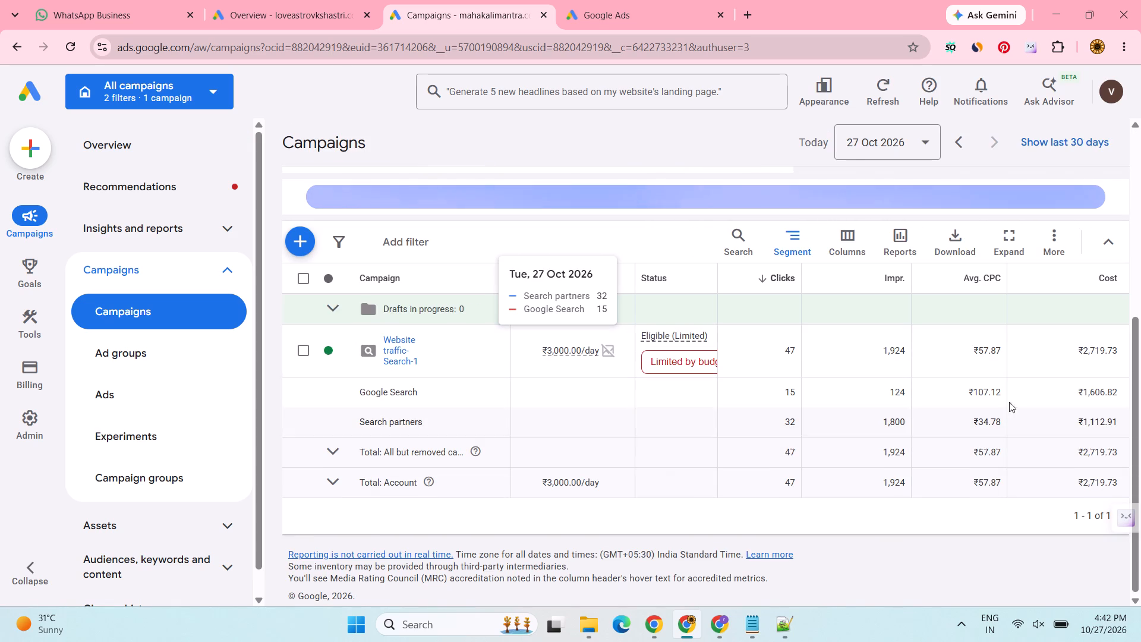
{"action": "left_click_drag", "start_coordinate": [1011, 389], "coordinate": [940, 388]}
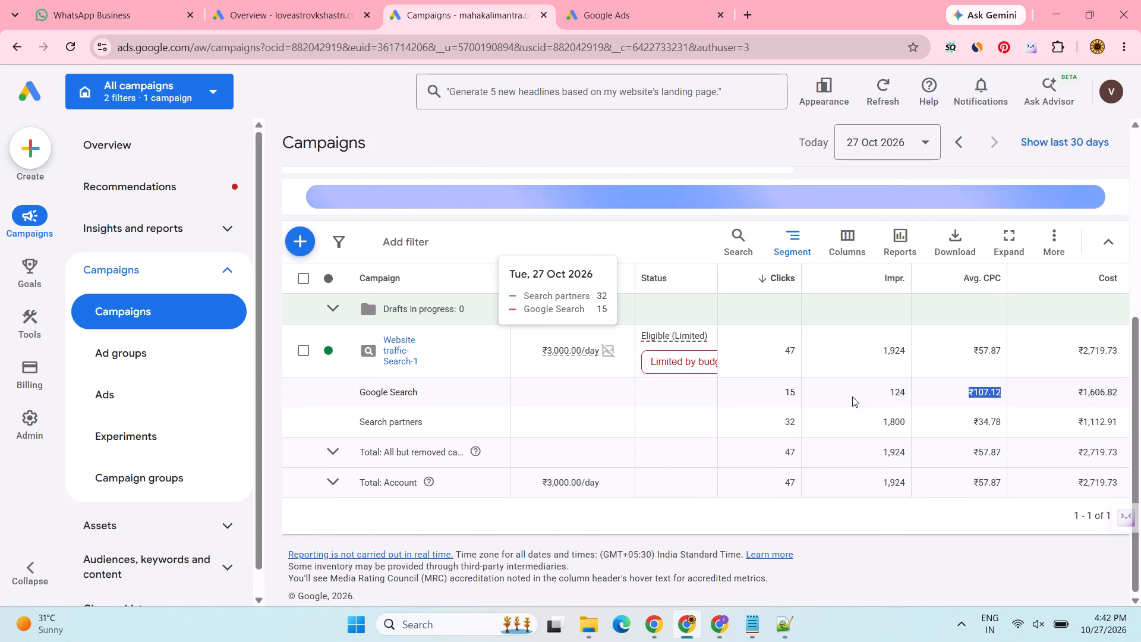
Open the Website traffic-Search-1 campaign and check its ad groups and assets.
{"action": "left_click", "coordinate": [390, 345]}
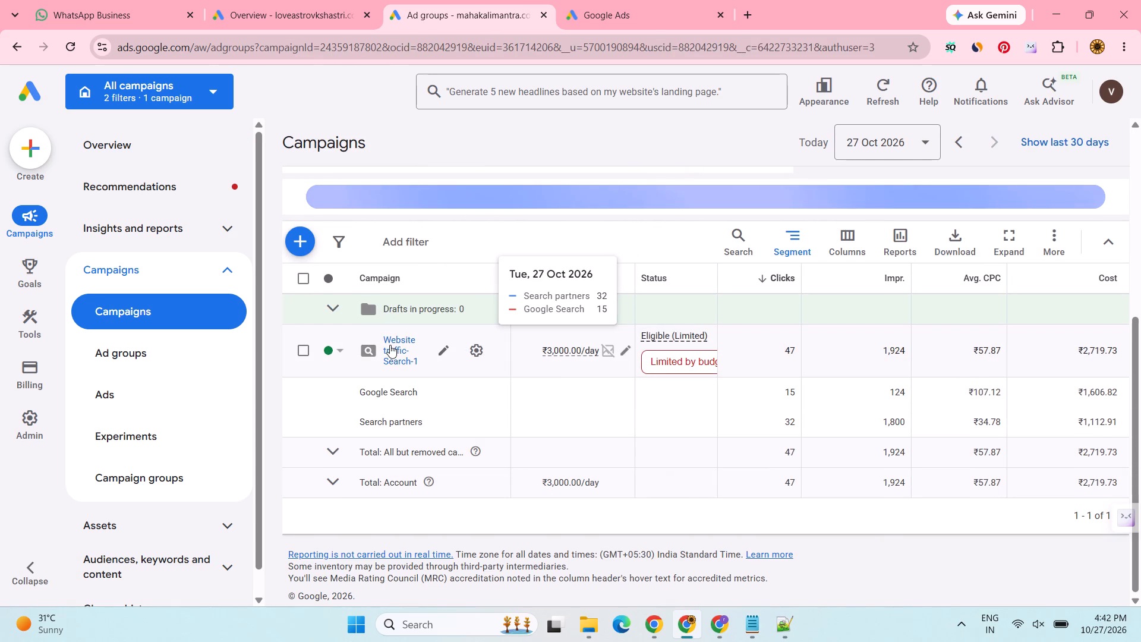
{"action": "scroll", "coordinate": [118, 396], "scroll_direction": "down", "scroll_amount": 5}
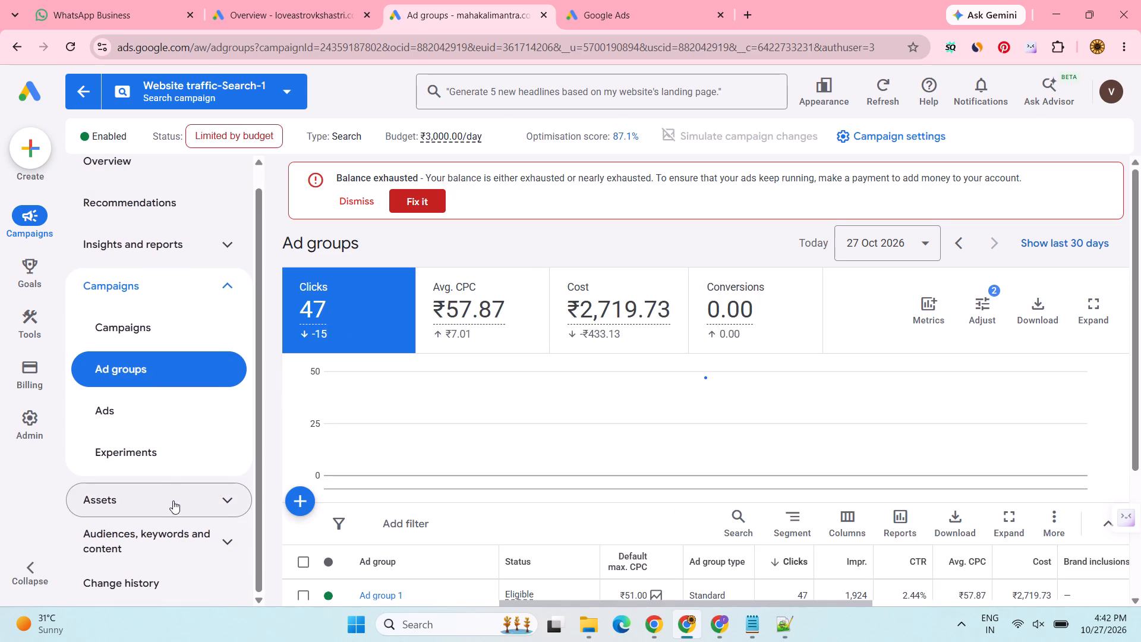
{"action": "left_click", "coordinate": [173, 501]}
{"action": "left_click", "coordinate": [170, 538]}
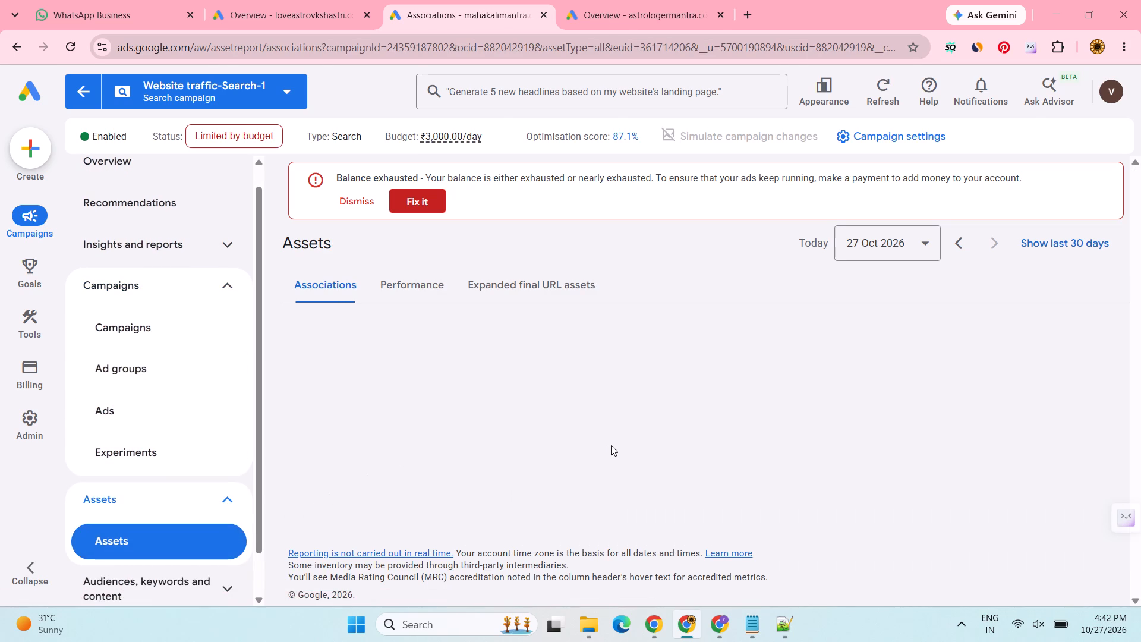
{"action": "scroll", "coordinate": [611, 445], "scroll_direction": "down", "scroll_amount": 1}
Examine the device breakdown of when and where the Website traffic-Search-1 ads showed today.
{"action": "left_click", "coordinate": [146, 251]}
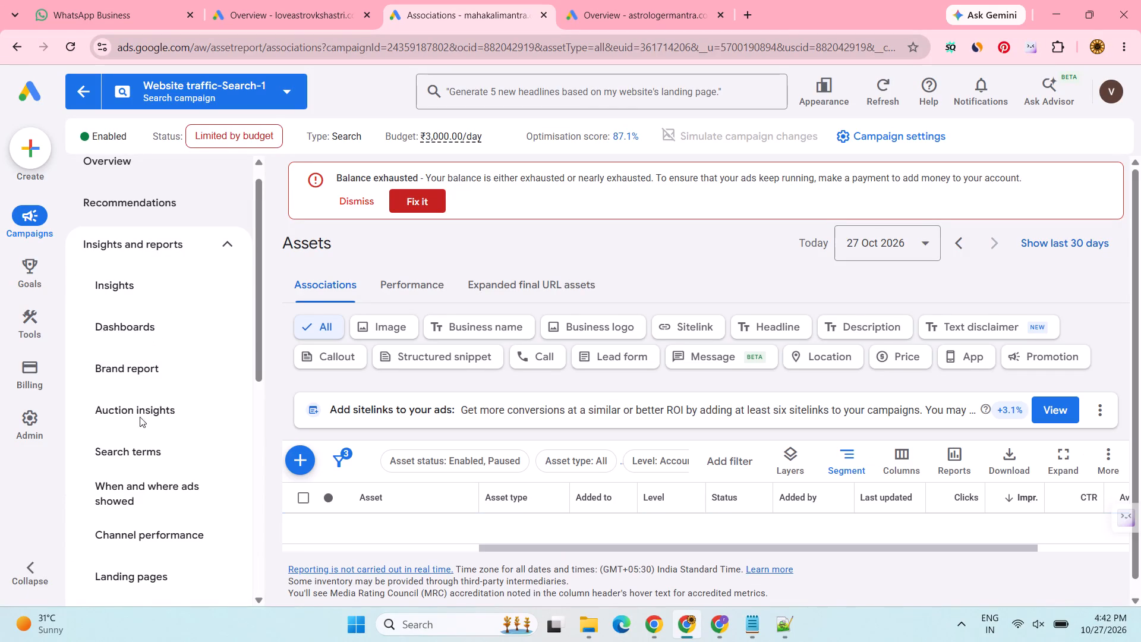
{"action": "left_click", "coordinate": [157, 491]}
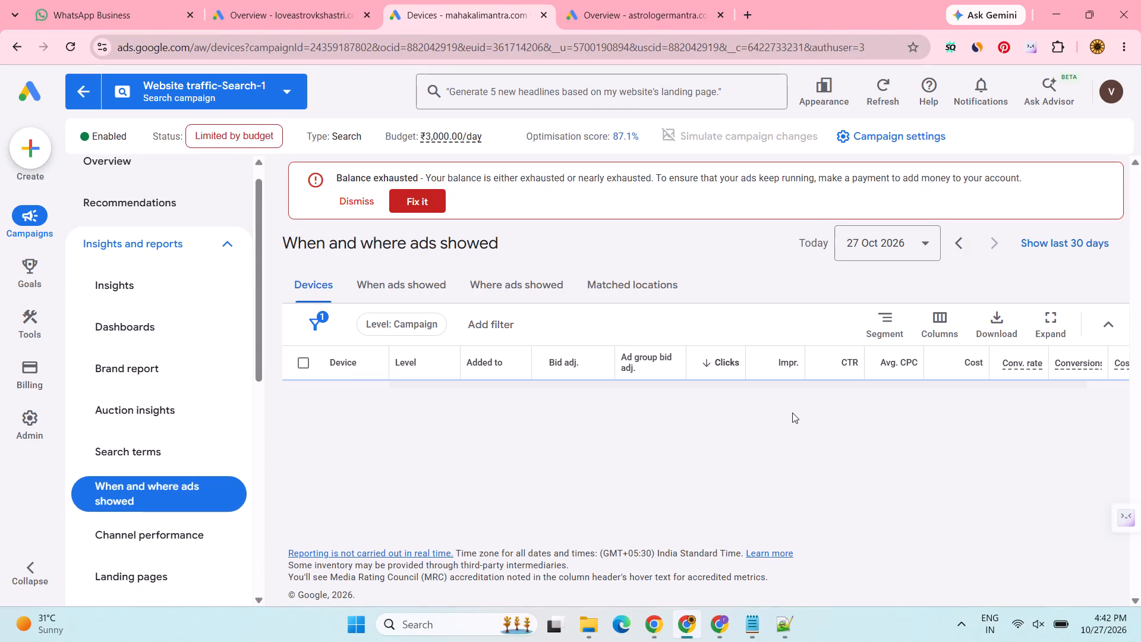
{"action": "scroll", "coordinate": [754, 358], "scroll_direction": "down", "scroll_amount": 2}
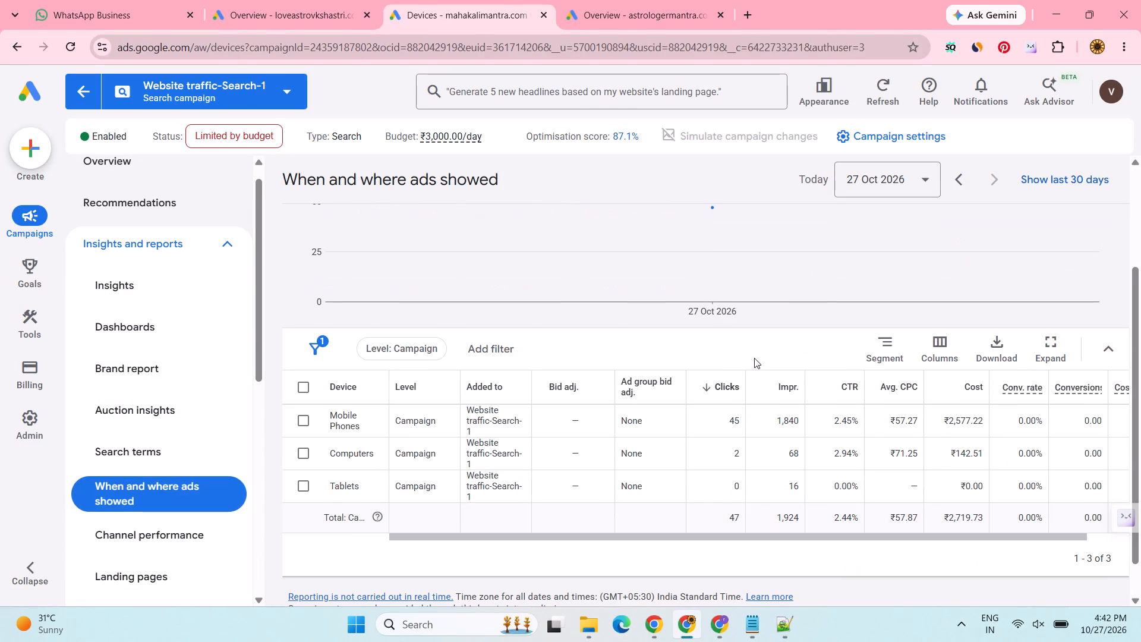
{"action": "scroll", "coordinate": [498, 276], "scroll_direction": "up", "scroll_amount": 2}
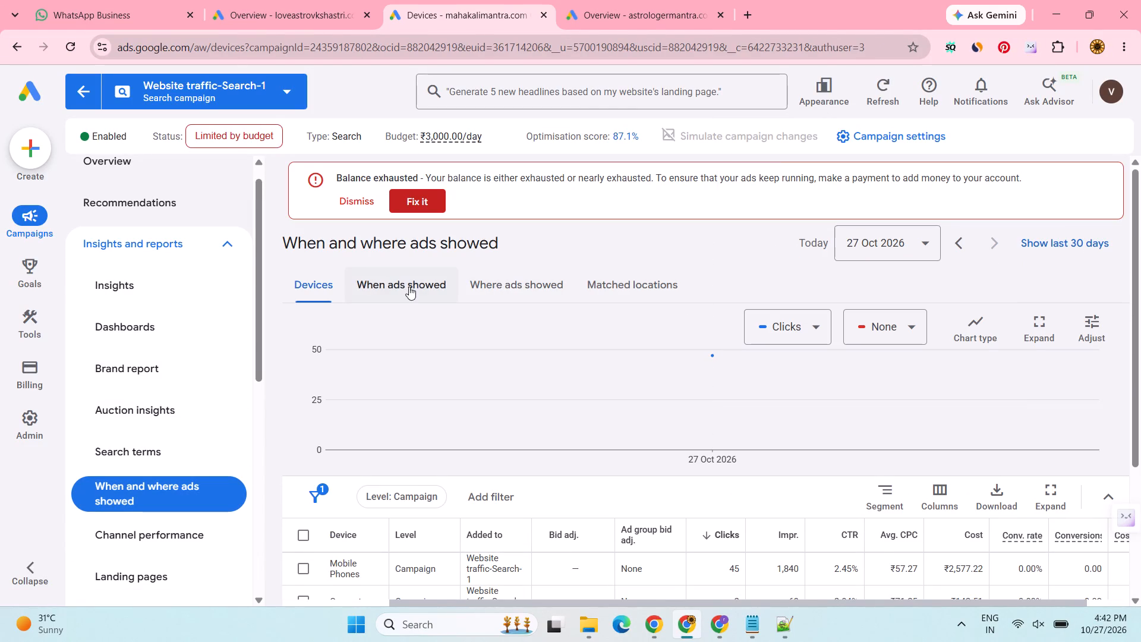
Examine the day and hour breakdown of when the Website traffic-Search-1 ads showed today, comparing hours by clicks and cost.
{"action": "left_click", "coordinate": [409, 287]}
{"action": "scroll", "coordinate": [720, 364], "scroll_direction": "down", "scroll_amount": 2}
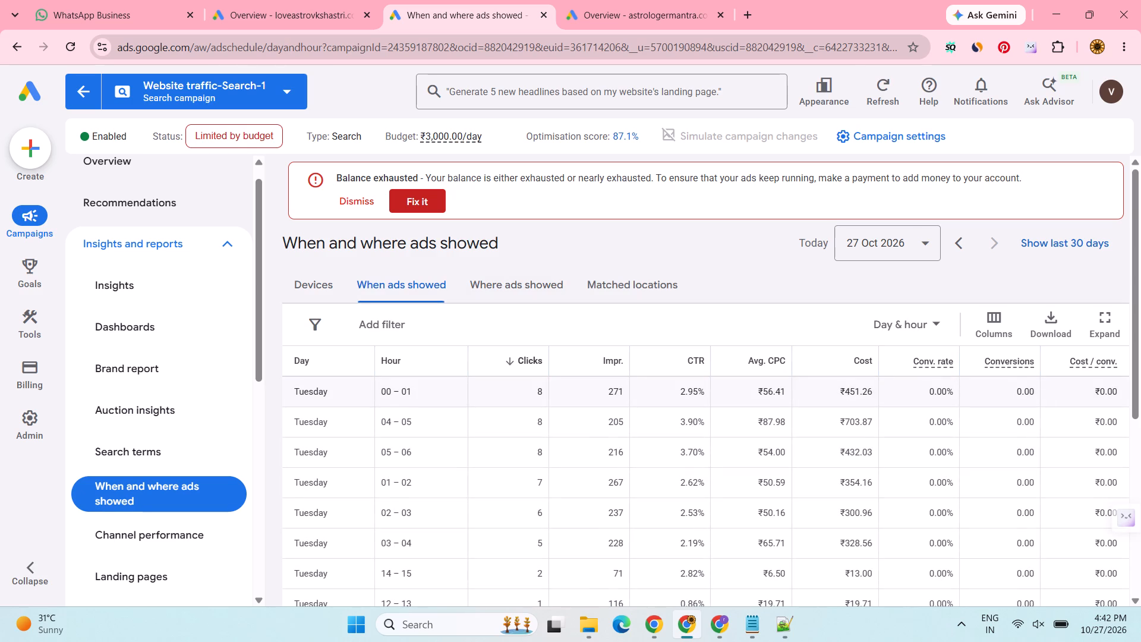
{"action": "scroll", "coordinate": [853, 385], "scroll_direction": "down", "scroll_amount": 2}
{"action": "scroll", "coordinate": [388, 311], "scroll_direction": "up", "scroll_amount": 1}
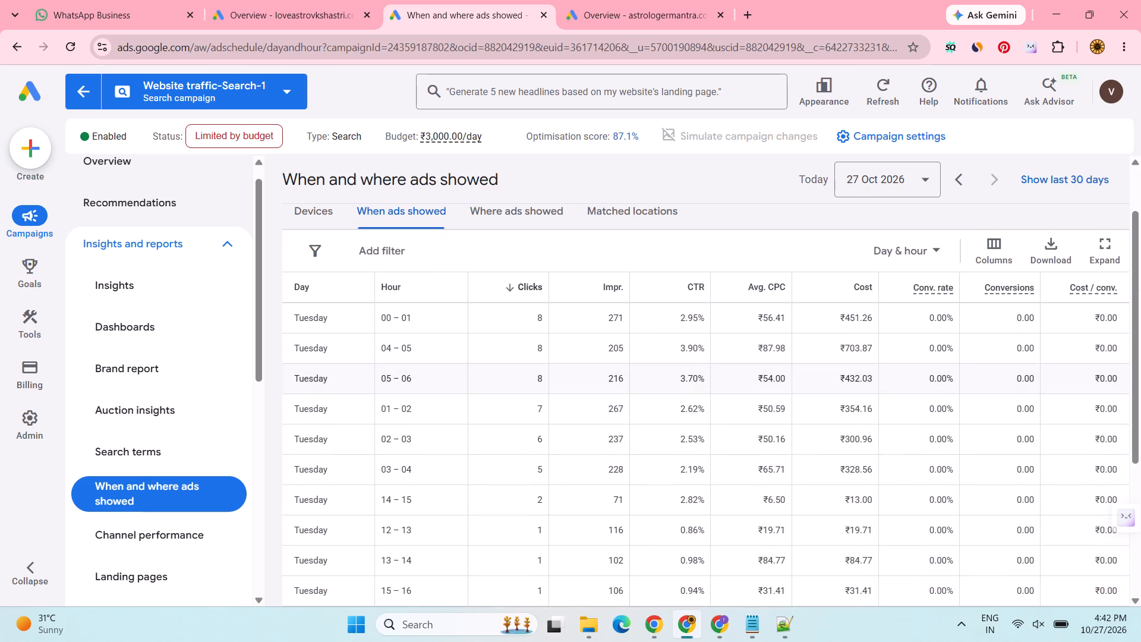
{"action": "left_click_drag", "start_coordinate": [376, 314], "coordinate": [452, 314]}
{"action": "left_click_drag", "start_coordinate": [374, 465], "coordinate": [462, 464]}
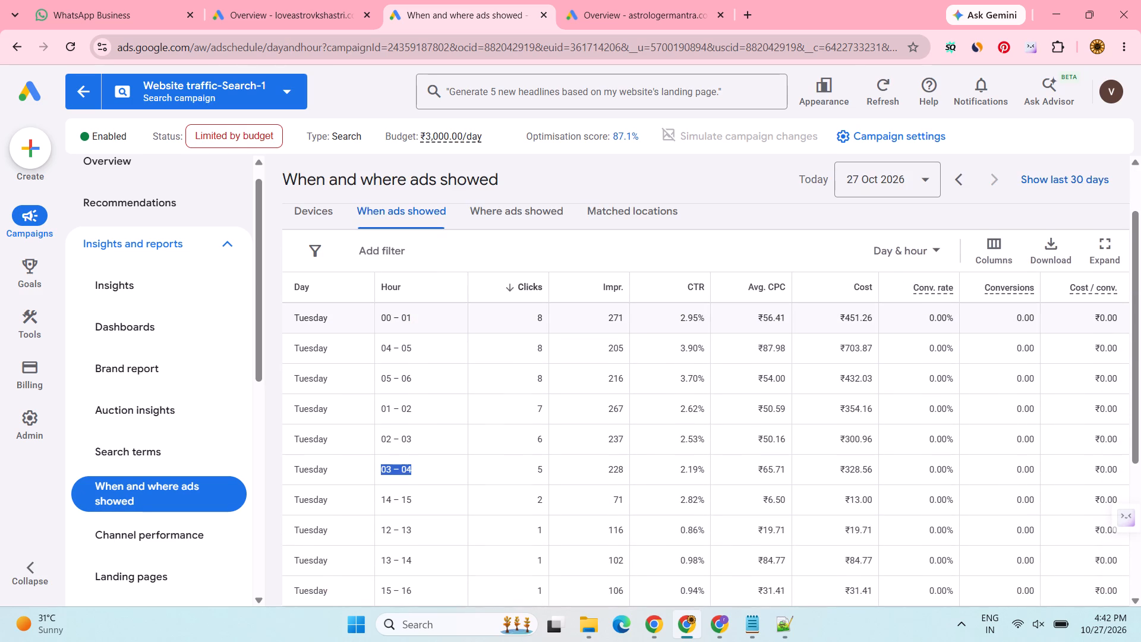
{"action": "left_click_drag", "start_coordinate": [381, 316], "coordinate": [414, 435]}
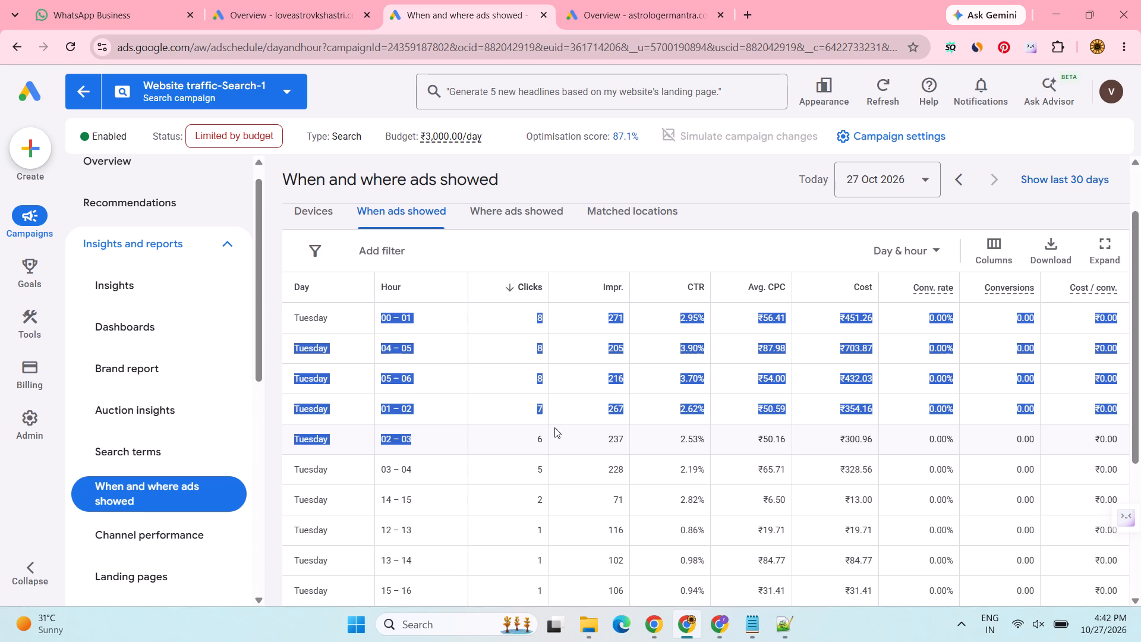
{"action": "left_click_drag", "start_coordinate": [380, 469], "coordinate": [412, 467]}
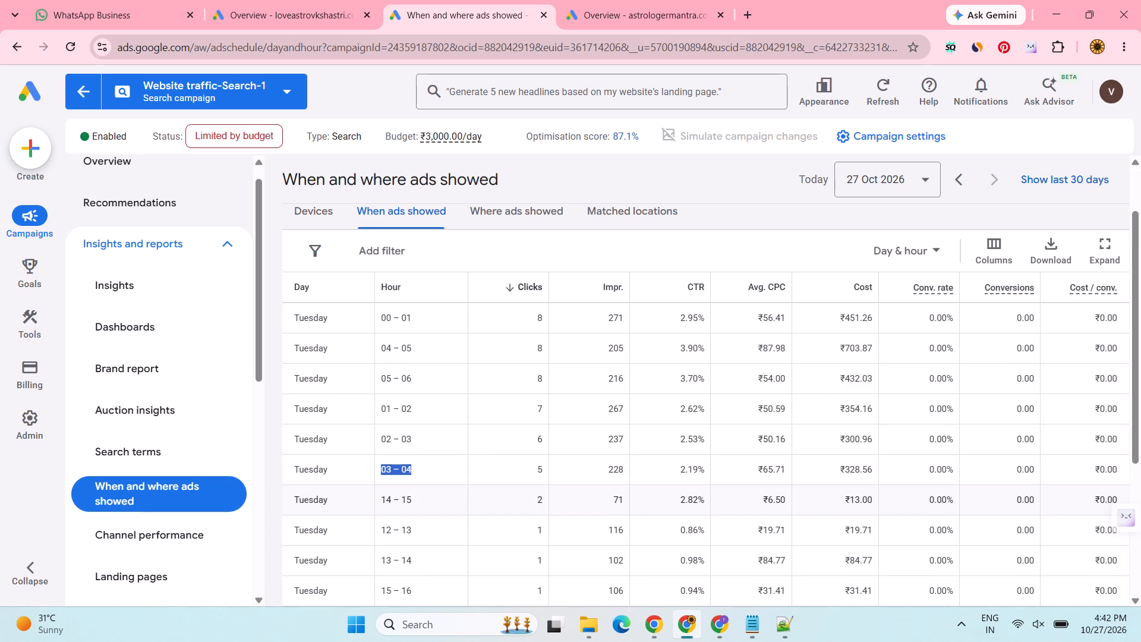
{"action": "left_click_drag", "start_coordinate": [382, 501], "coordinate": [483, 499]}
{"action": "scroll", "coordinate": [554, 490], "scroll_direction": "down", "scroll_amount": 1}
{"action": "left_click_drag", "start_coordinate": [382, 452], "coordinate": [435, 456]}
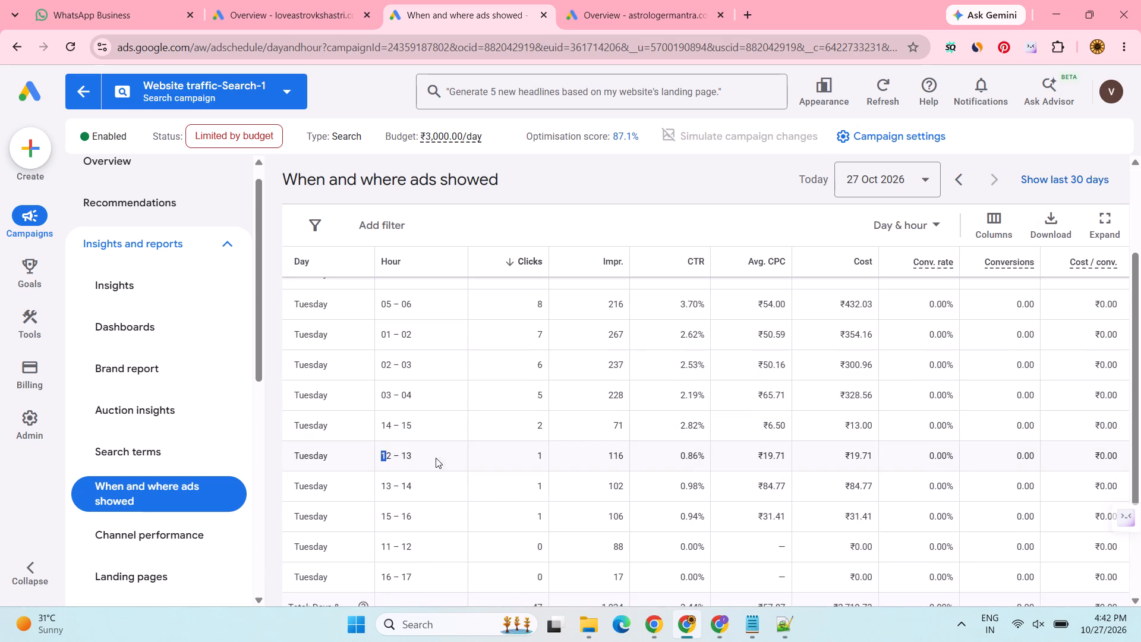
{"action": "left_click_drag", "start_coordinate": [383, 484], "coordinate": [415, 484]}
{"action": "left_click_drag", "start_coordinate": [389, 528], "coordinate": [446, 530]}
{"action": "scroll", "coordinate": [515, 508], "scroll_direction": "down", "scroll_amount": 3}
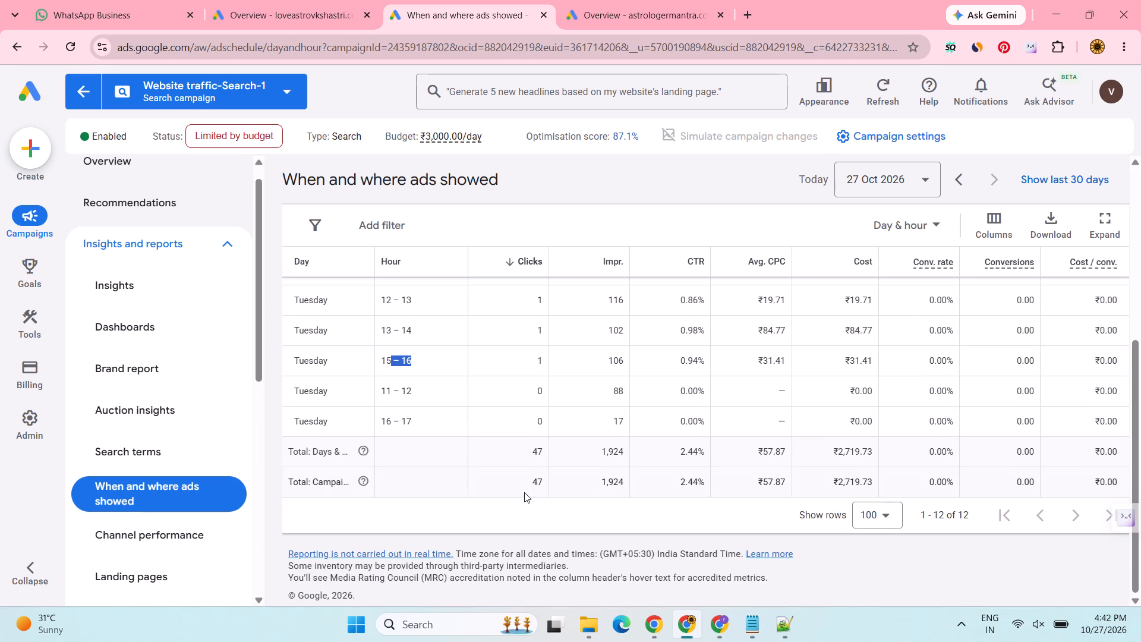
Check the mahakalimantra.com billing summary and close that account's tab.
{"action": "left_click", "coordinate": [29, 368]}
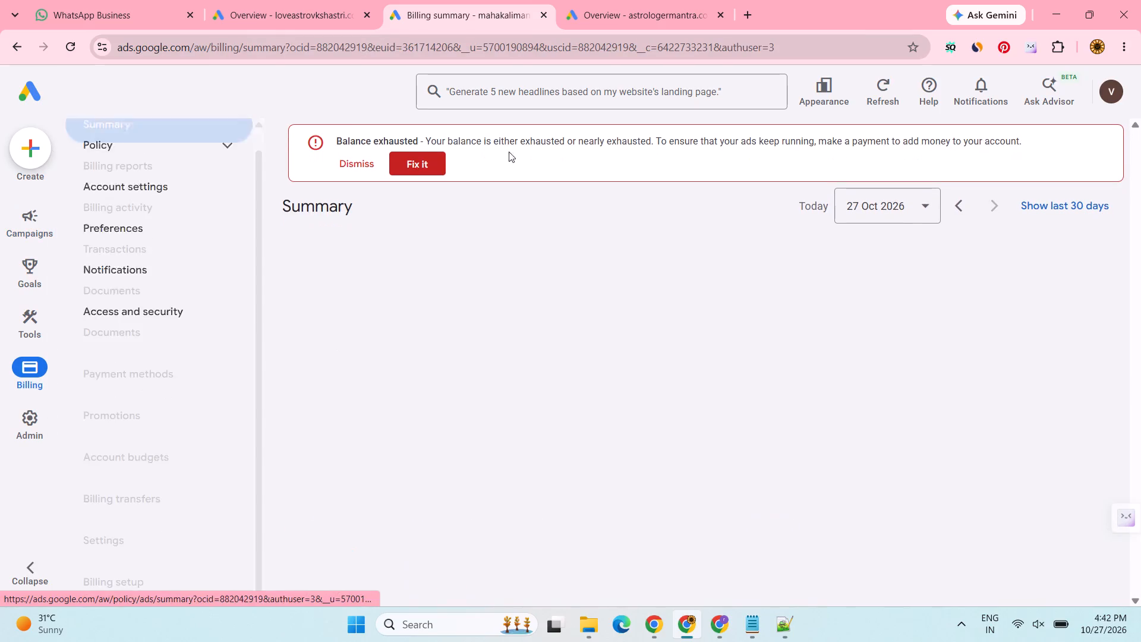
{"action": "left_click", "coordinate": [648, 5]}
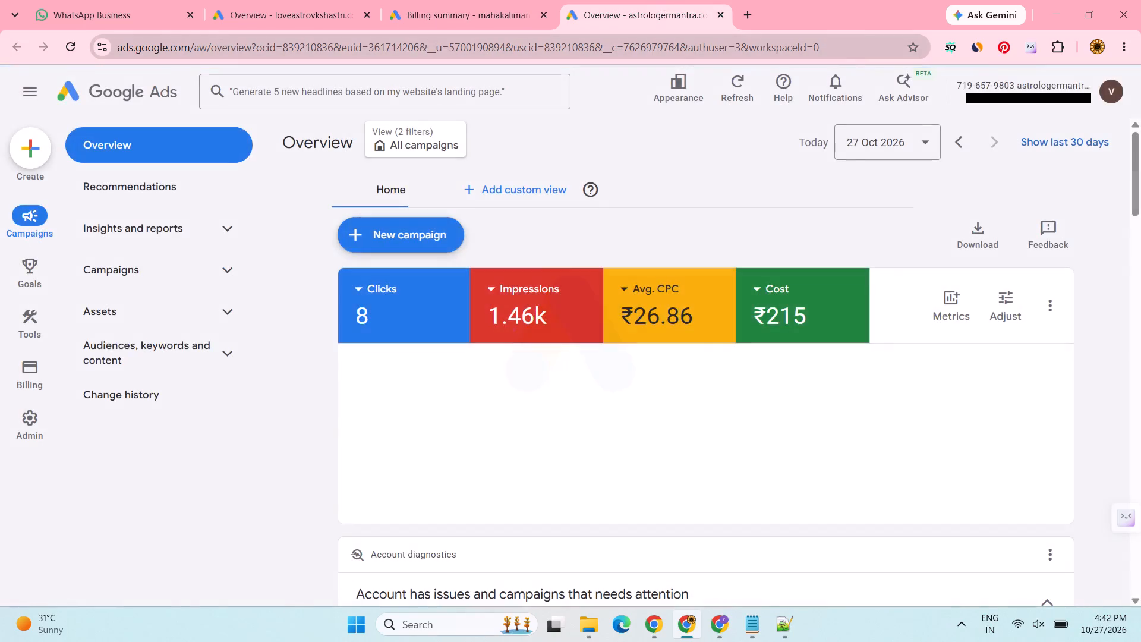
{"action": "left_click", "coordinate": [519, 0]}
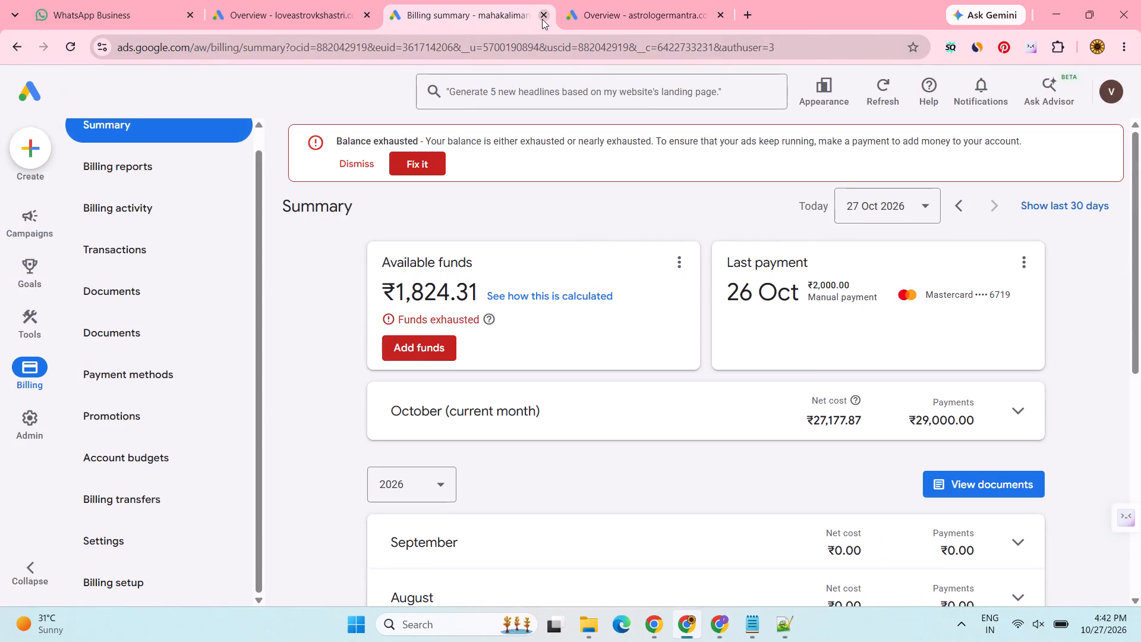
{"action": "left_click", "coordinate": [542, 19]}
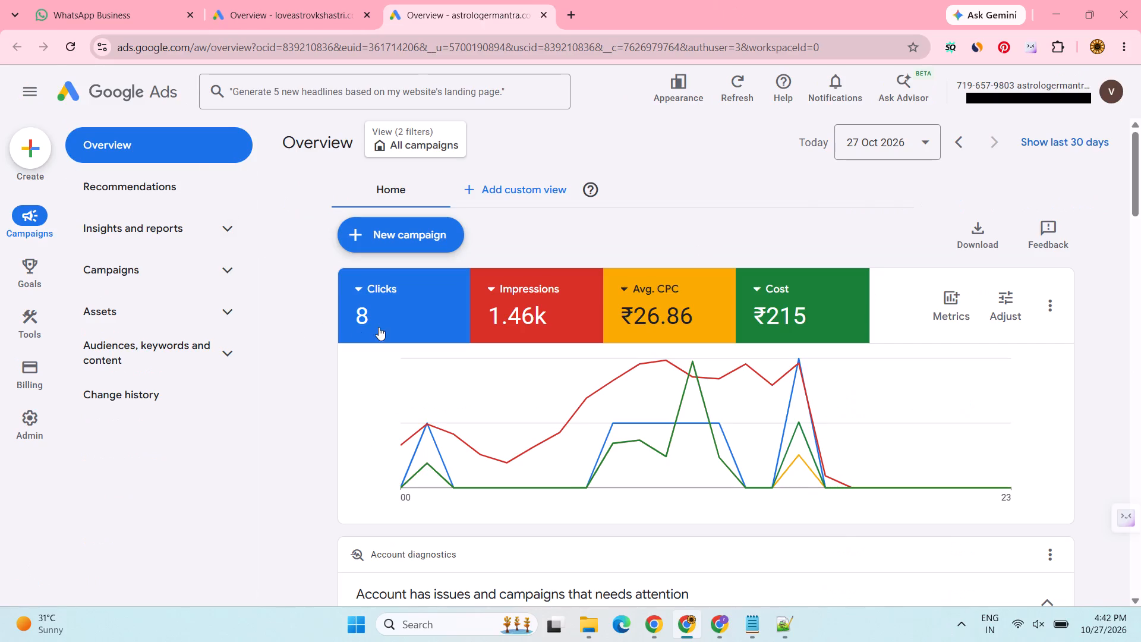
Check the astrologermantra.com billing summary and return to the account overview.
{"action": "left_click", "coordinate": [153, 273]}
{"action": "left_click", "coordinate": [17, 377]}
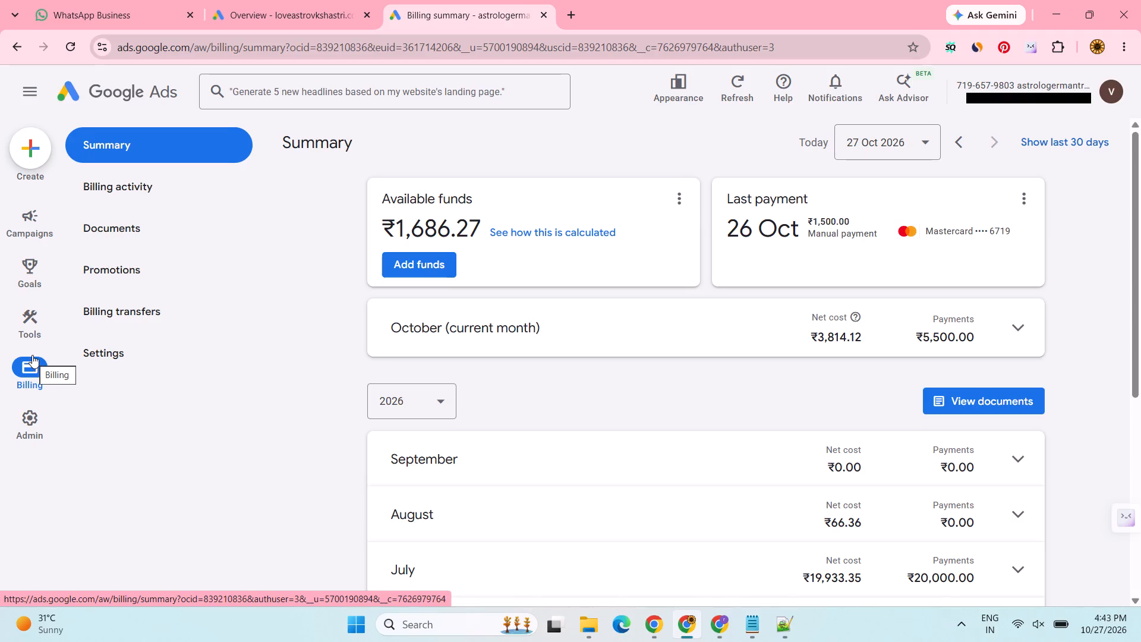
{"action": "left_click", "coordinate": [114, 97]}
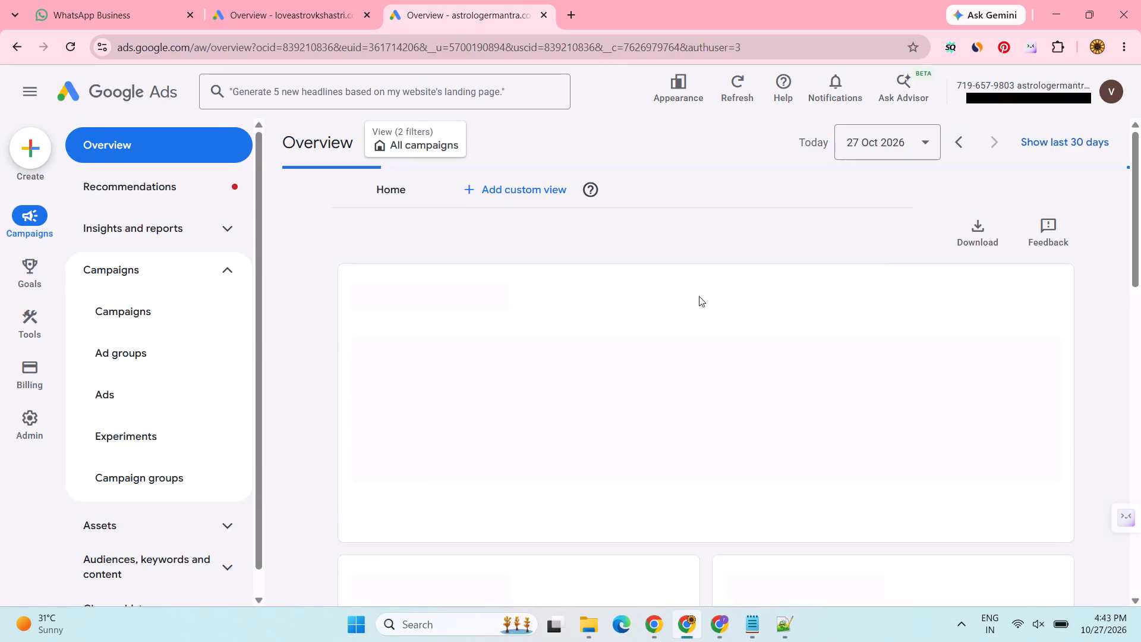
Examine the astrologermantra.com campaign table, comparing Google Search and search partners for each campaign.
{"action": "left_click", "coordinate": [146, 315]}
{"action": "scroll", "coordinate": [553, 361], "scroll_direction": "down", "scroll_amount": 2}
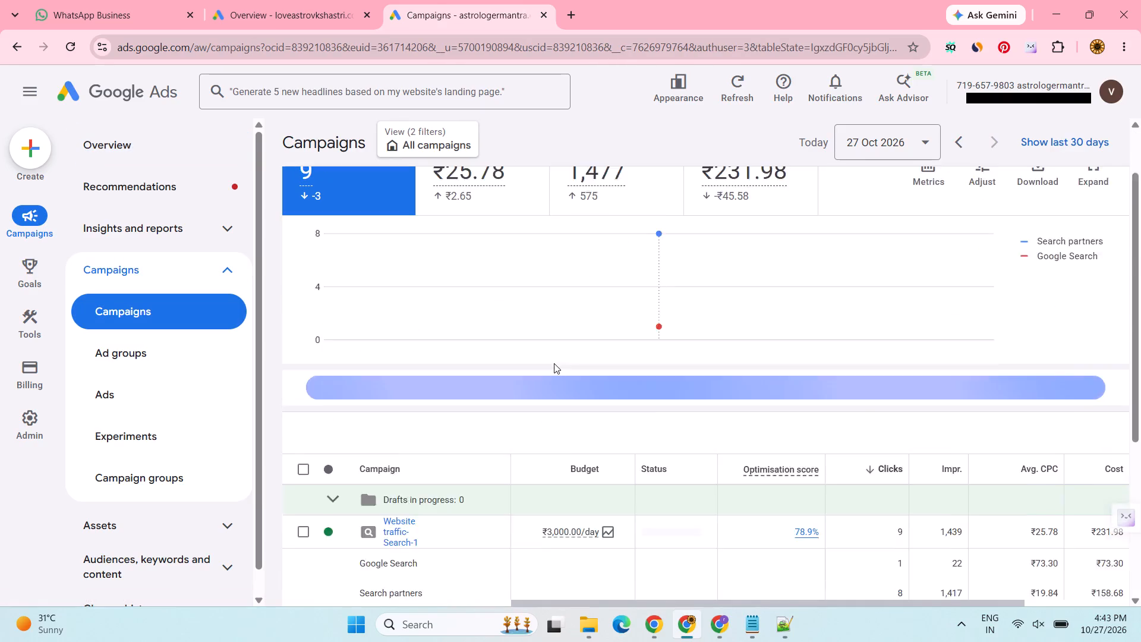
{"action": "scroll", "coordinate": [554, 363], "scroll_direction": "down", "scroll_amount": 2}
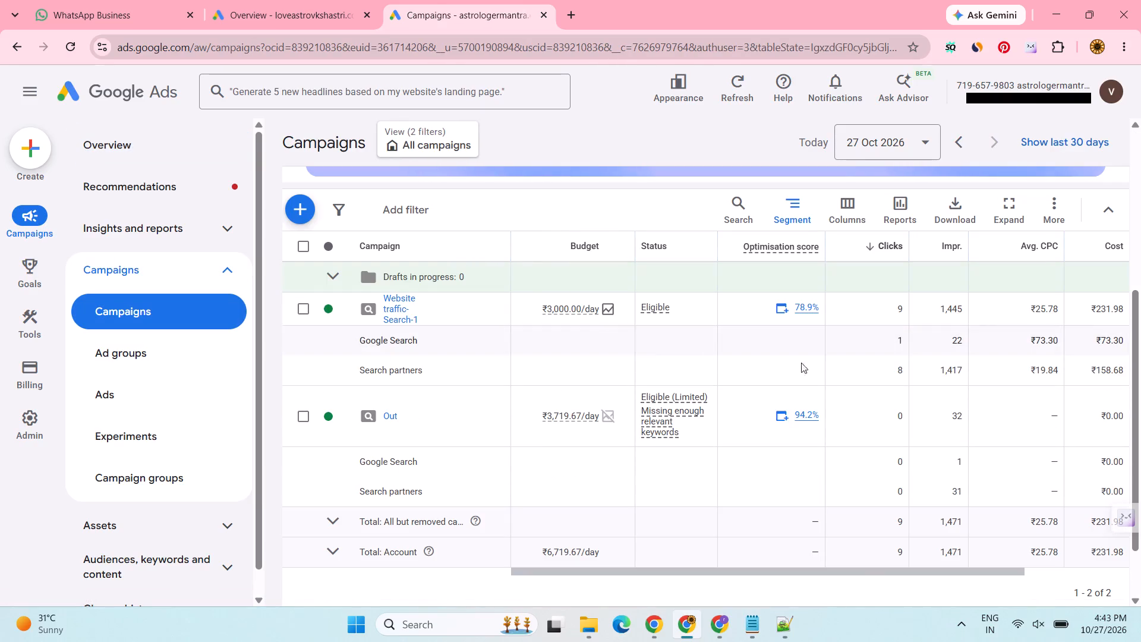
Open the campaign diagnostics for the Out campaign from its Eligible (Limited) status.
{"action": "left_click", "coordinate": [341, 415]}
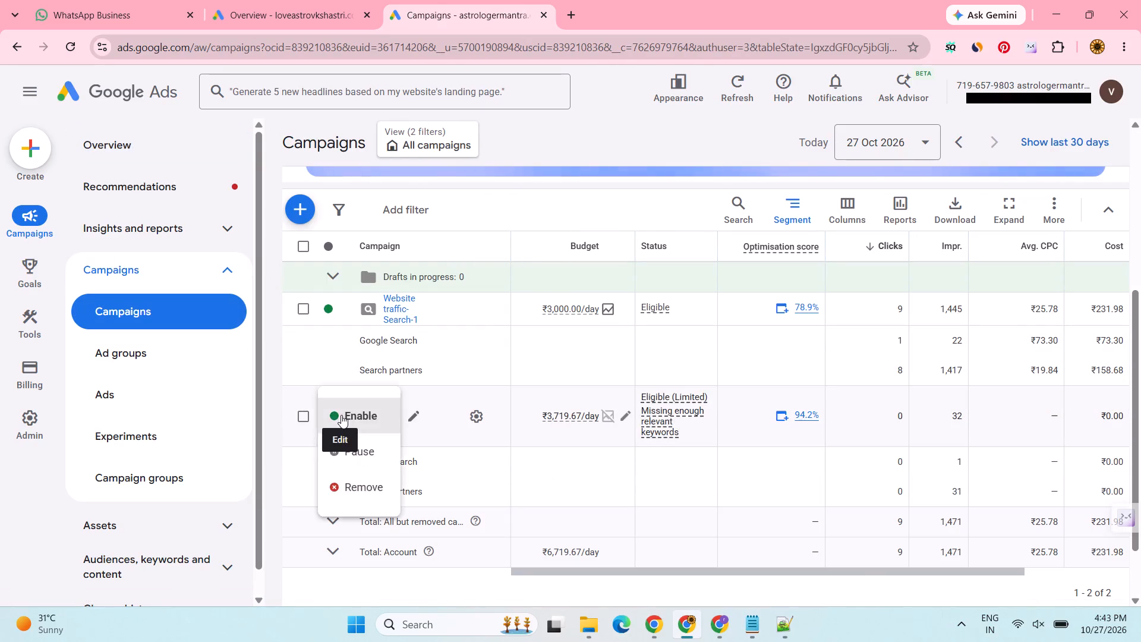
{"action": "left_click", "coordinate": [573, 511]}
{"action": "left_click", "coordinate": [665, 426]}
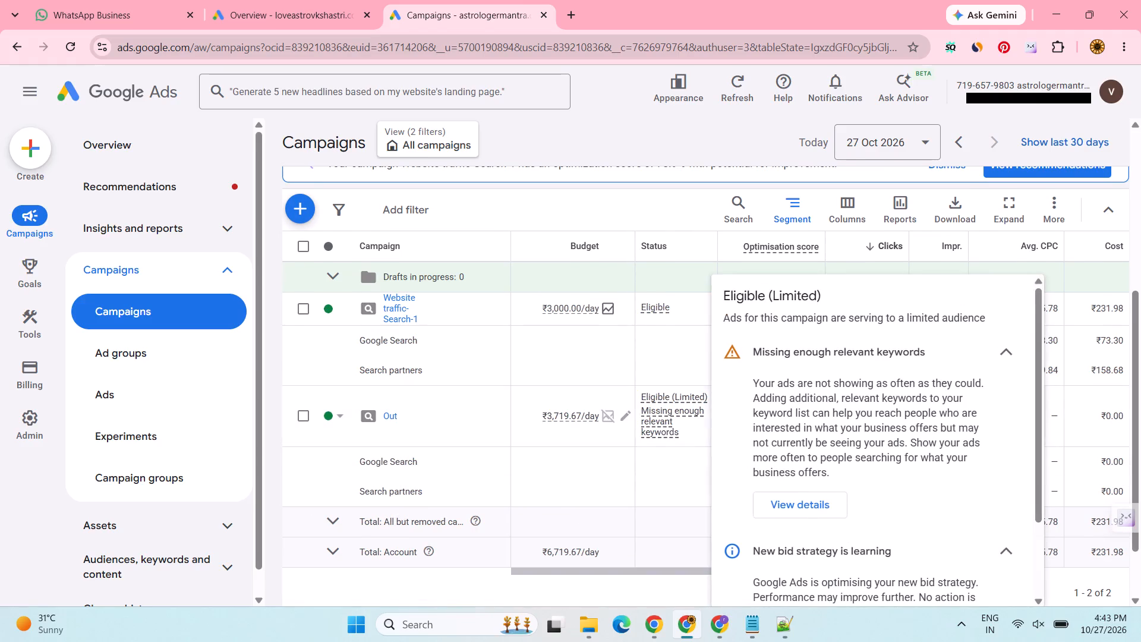
{"action": "left_click", "coordinate": [799, 506]}
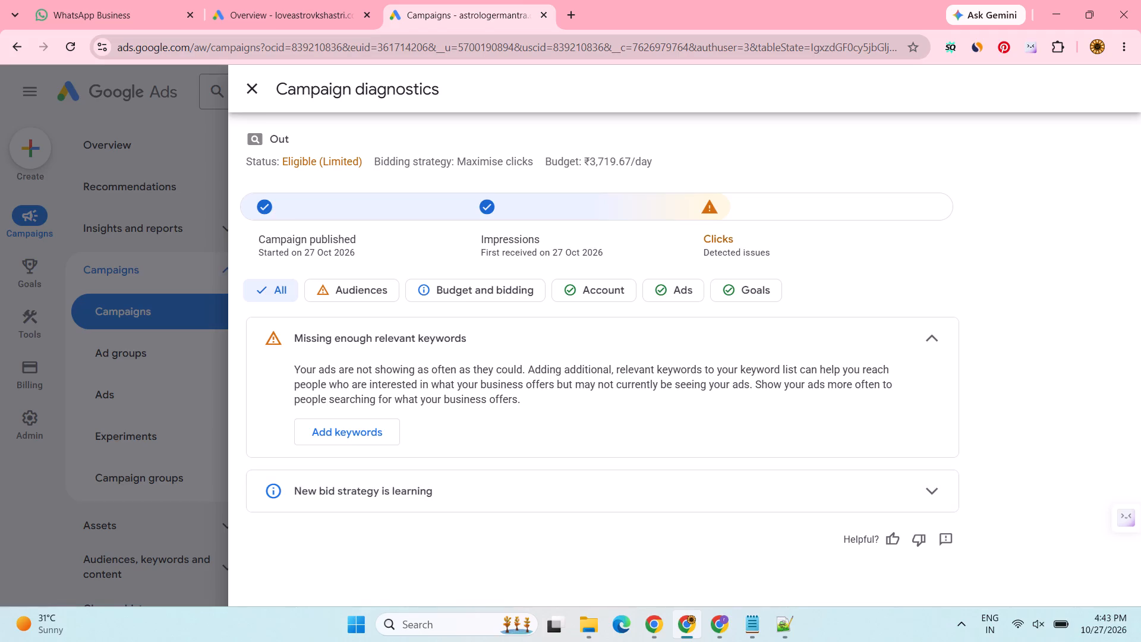
Add all 35 suggested broad-match keywords to Ad group 1 of the Out campaign by applying the recommendation.
{"action": "left_click", "coordinate": [327, 426]}
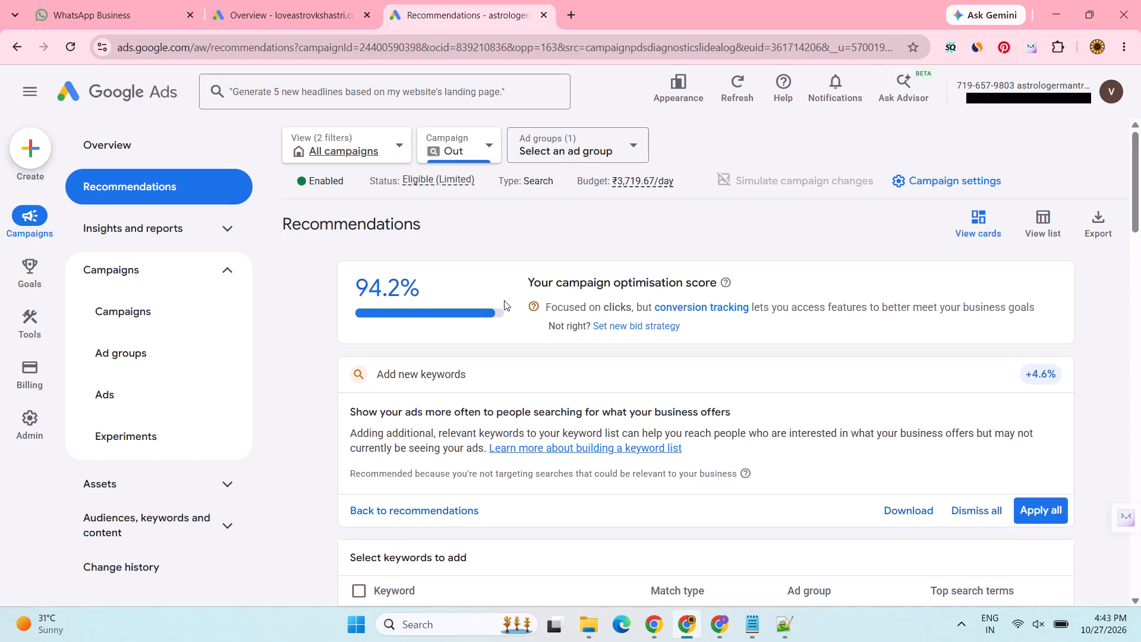
{"action": "scroll", "coordinate": [506, 300], "scroll_direction": "down", "scroll_amount": 4}
{"action": "left_click", "coordinate": [441, 335]}
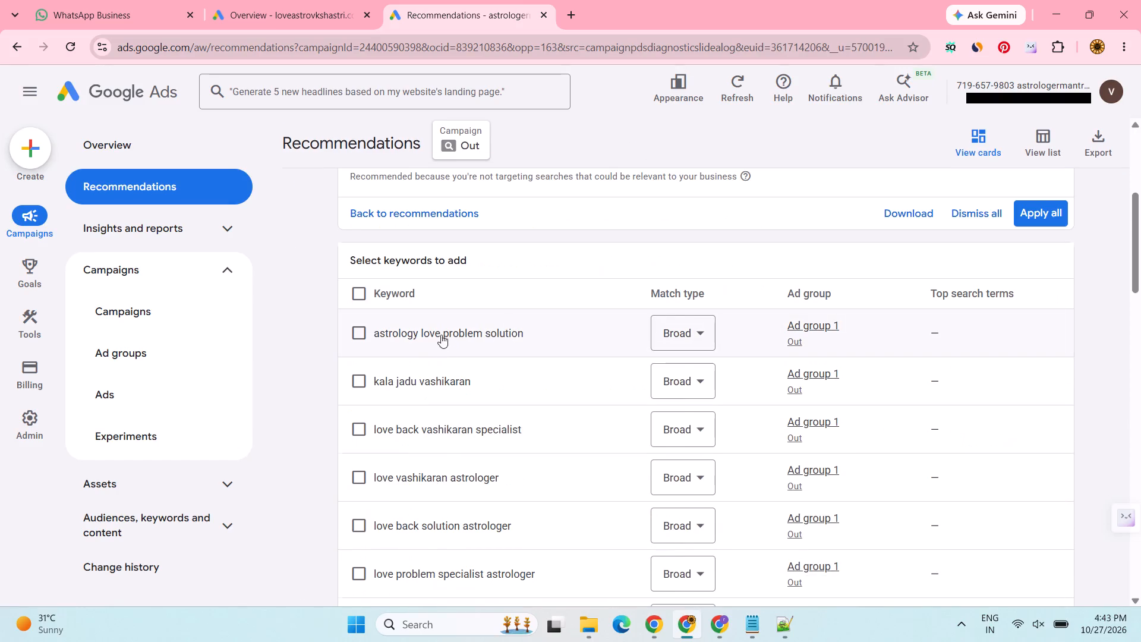
{"action": "left_click", "coordinate": [437, 396]}
{"action": "left_click", "coordinate": [453, 443]}
{"action": "scroll", "coordinate": [521, 411], "scroll_direction": "down", "scroll_amount": 2}
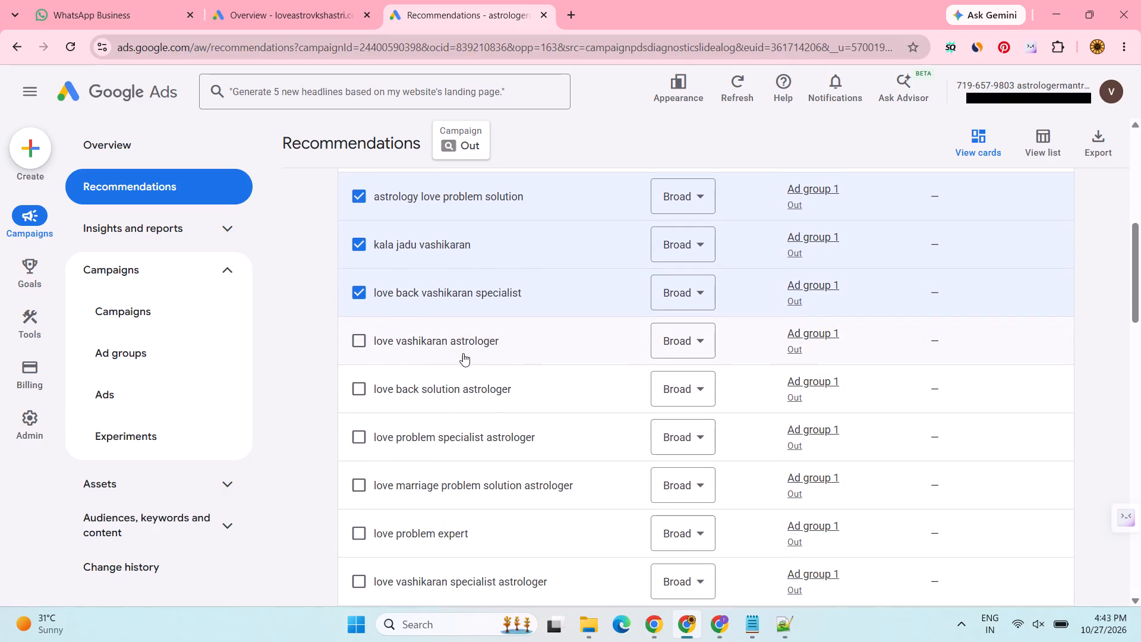
{"action": "left_click", "coordinate": [456, 345]}
{"action": "left_click", "coordinate": [449, 388]}
{"action": "left_click", "coordinate": [456, 439]}
{"action": "left_click", "coordinate": [455, 476]}
{"action": "scroll", "coordinate": [468, 476], "scroll_direction": "down", "scroll_amount": 3}
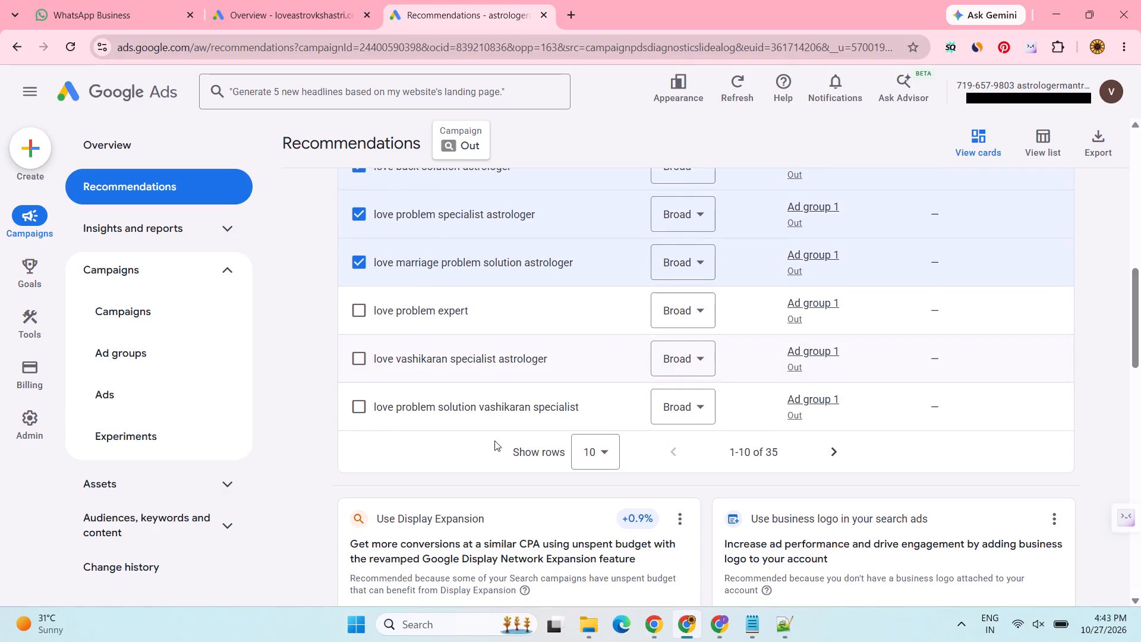
{"action": "left_click", "coordinate": [605, 448]}
{"action": "left_click", "coordinate": [595, 567]}
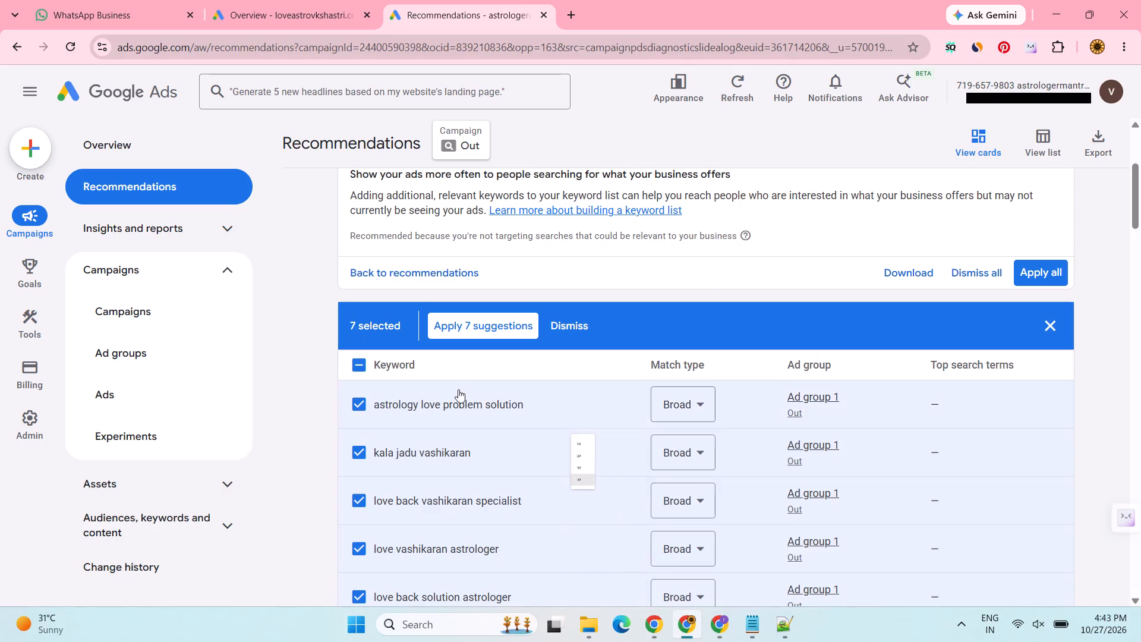
{"action": "left_click", "coordinate": [358, 363]}
{"action": "left_click", "coordinate": [483, 330]}
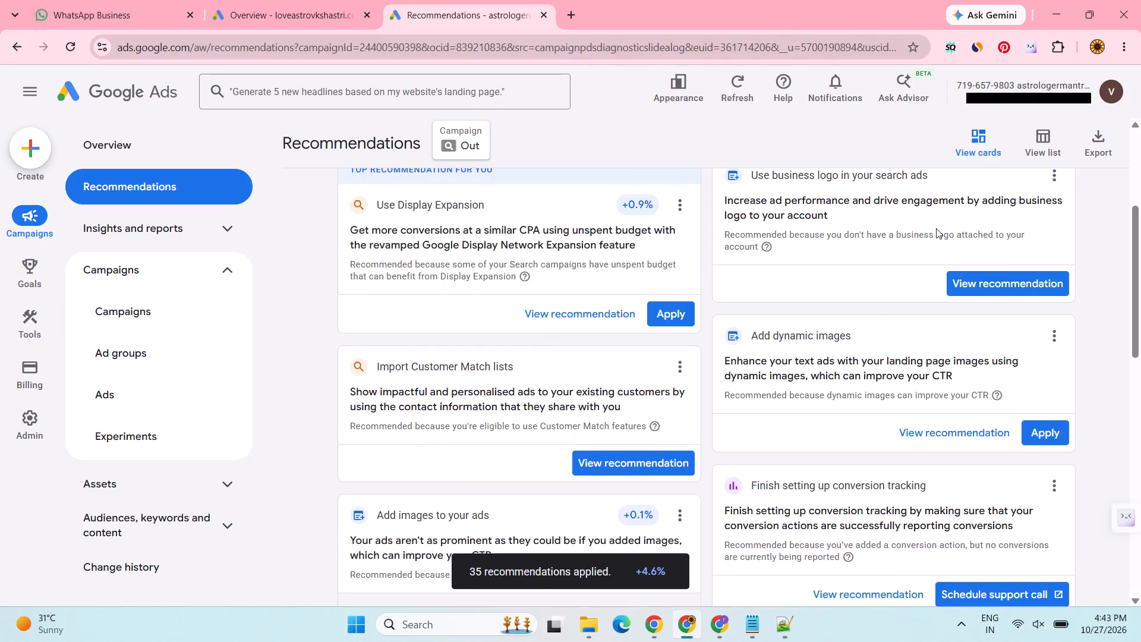
Examine the remaining recommendations for the Out campaign.
{"action": "scroll", "coordinate": [733, 343], "scroll_direction": "up", "scroll_amount": 1}
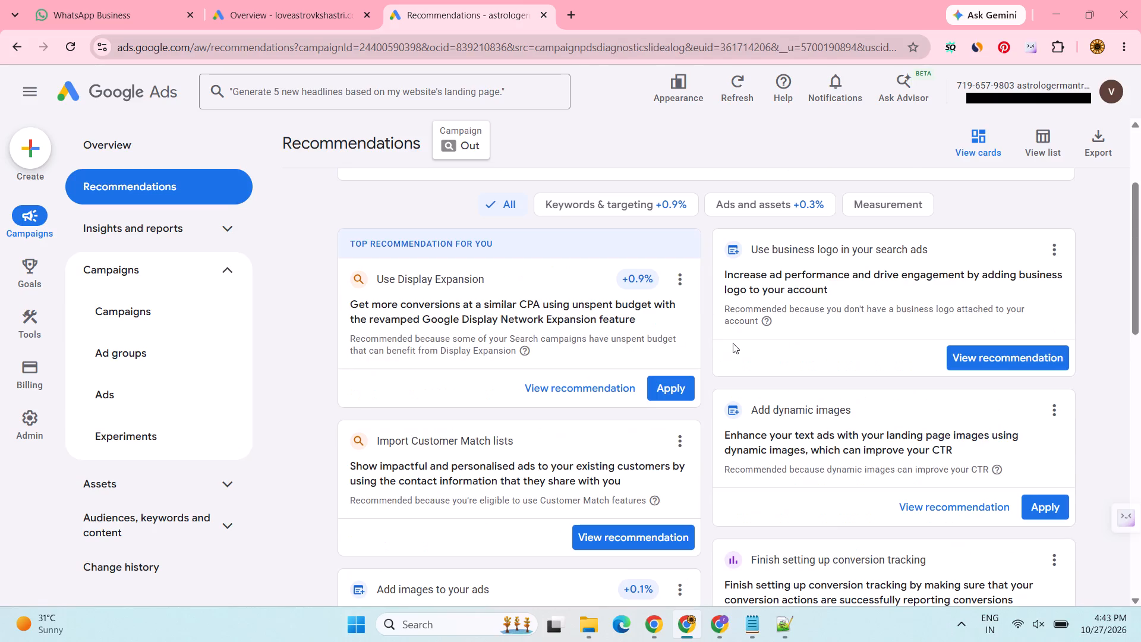
{"action": "scroll", "coordinate": [733, 343], "scroll_direction": "down", "scroll_amount": 5}
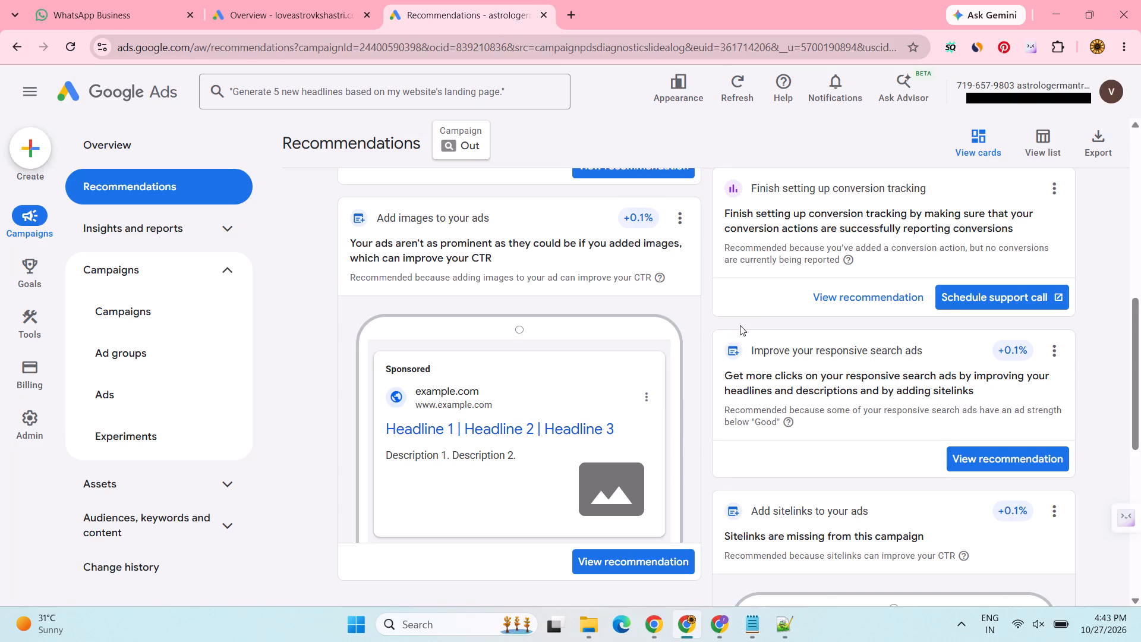
{"action": "scroll", "coordinate": [757, 318], "scroll_direction": "up", "scroll_amount": 1}
{"action": "scroll", "coordinate": [755, 315], "scroll_direction": "down", "scroll_amount": 5}
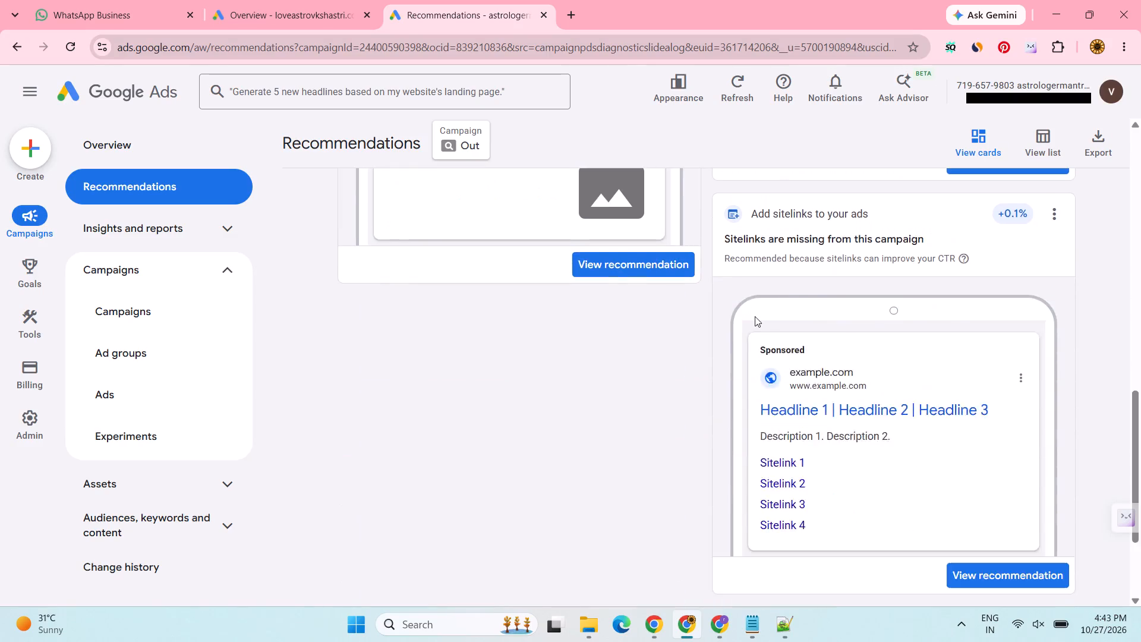
{"action": "scroll", "coordinate": [755, 316], "scroll_direction": "down", "scroll_amount": 1}
{"action": "scroll", "coordinate": [755, 316], "scroll_direction": "up", "scroll_amount": 6}
Find the astrologeraghorima… Out account with the search term "out" and open its overview in place of astrologermantra.com.
{"action": "left_click", "coordinate": [485, 46]}
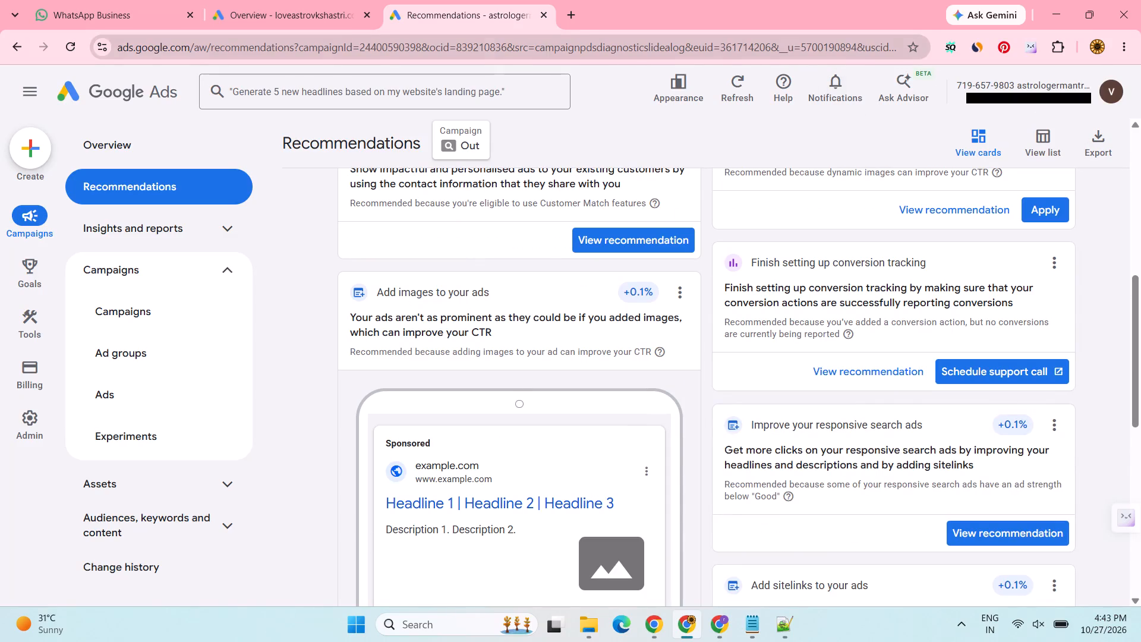
{"action": "type", "text": "out"}
{"action": "left_click", "coordinate": [273, 260]}
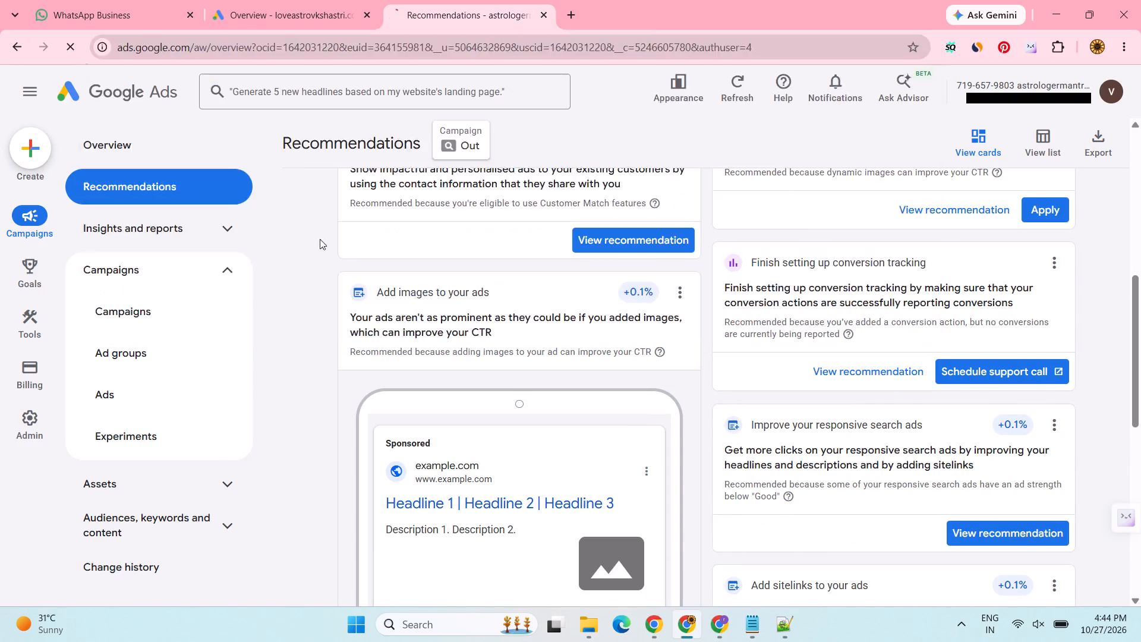
{"action": "left_click", "coordinate": [330, 0]}
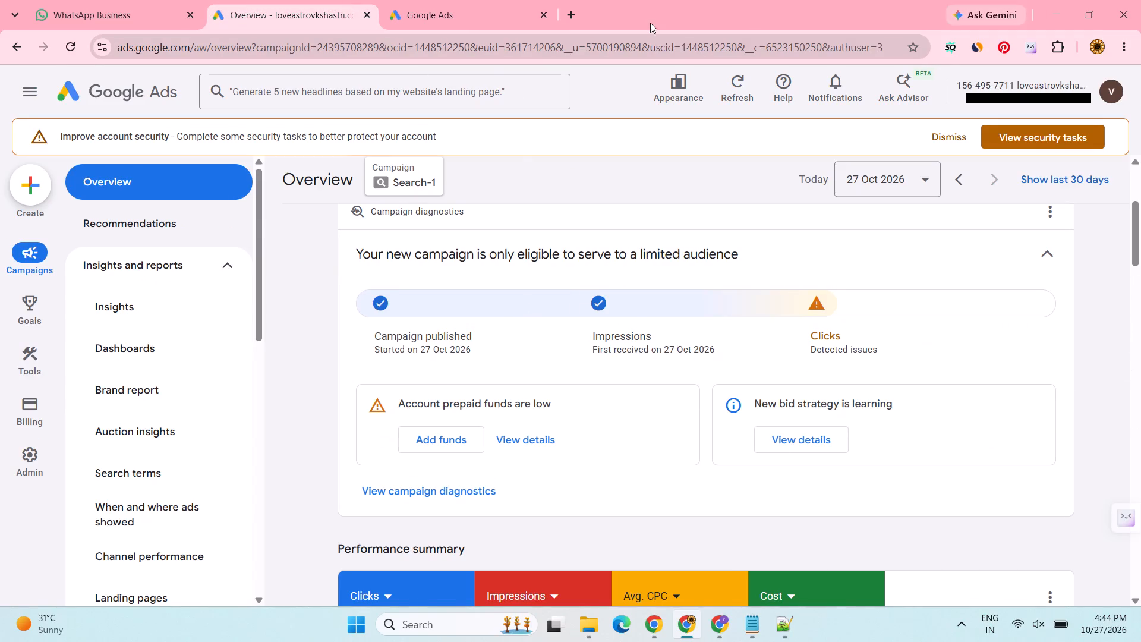
{"action": "left_click", "coordinate": [485, 0]}
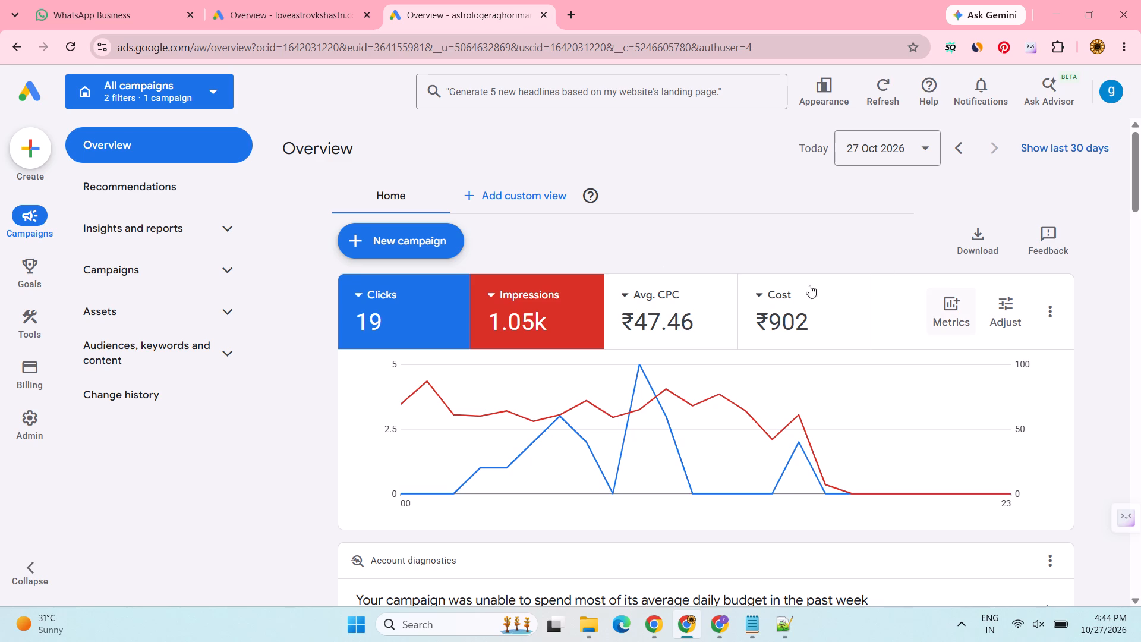
Show average CPC and cost alongside clicks and impressions in the account's overview chart.
{"action": "left_click", "coordinate": [752, 256]}
{"action": "left_click", "coordinate": [698, 319]}
{"action": "left_click", "coordinate": [786, 331]}
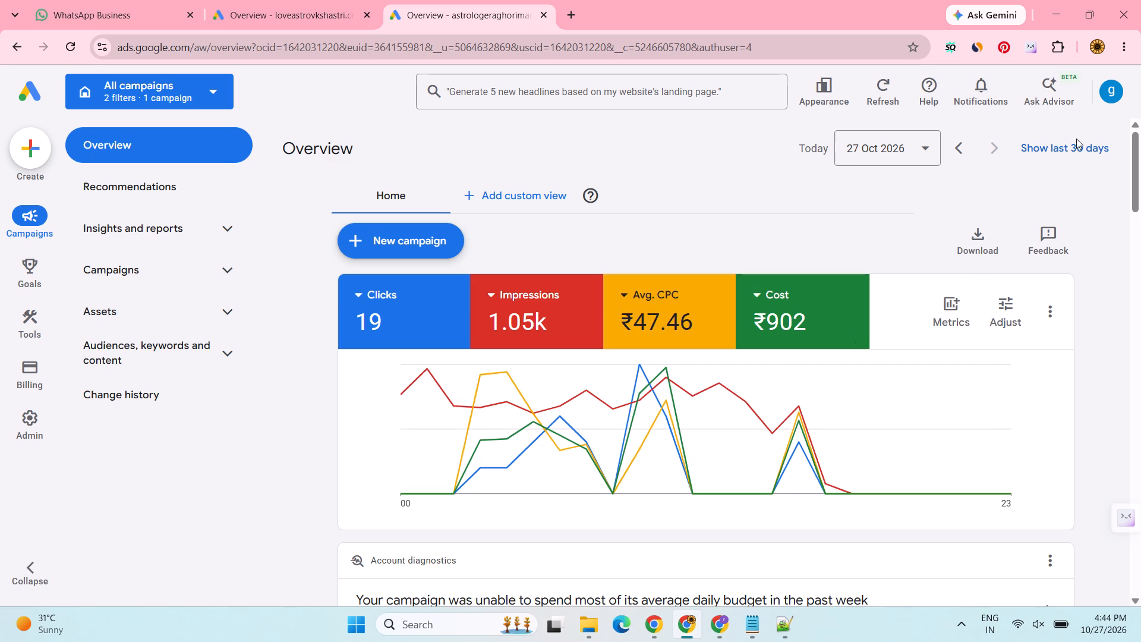
{"action": "left_click", "coordinate": [31, 373]}
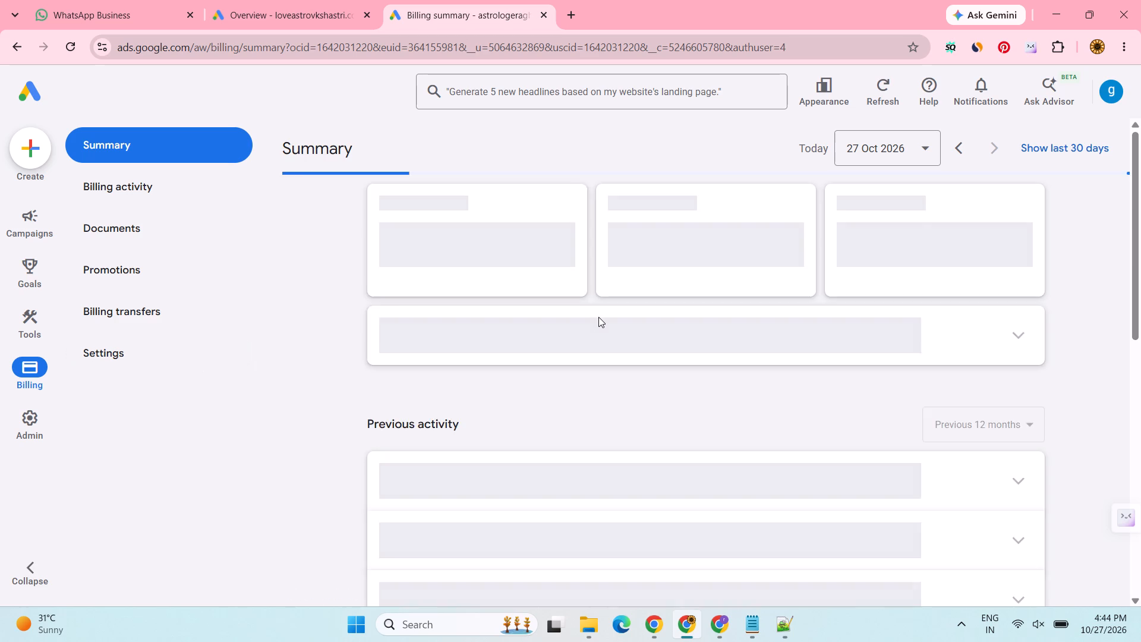
{"action": "left_click", "coordinate": [32, 92]}
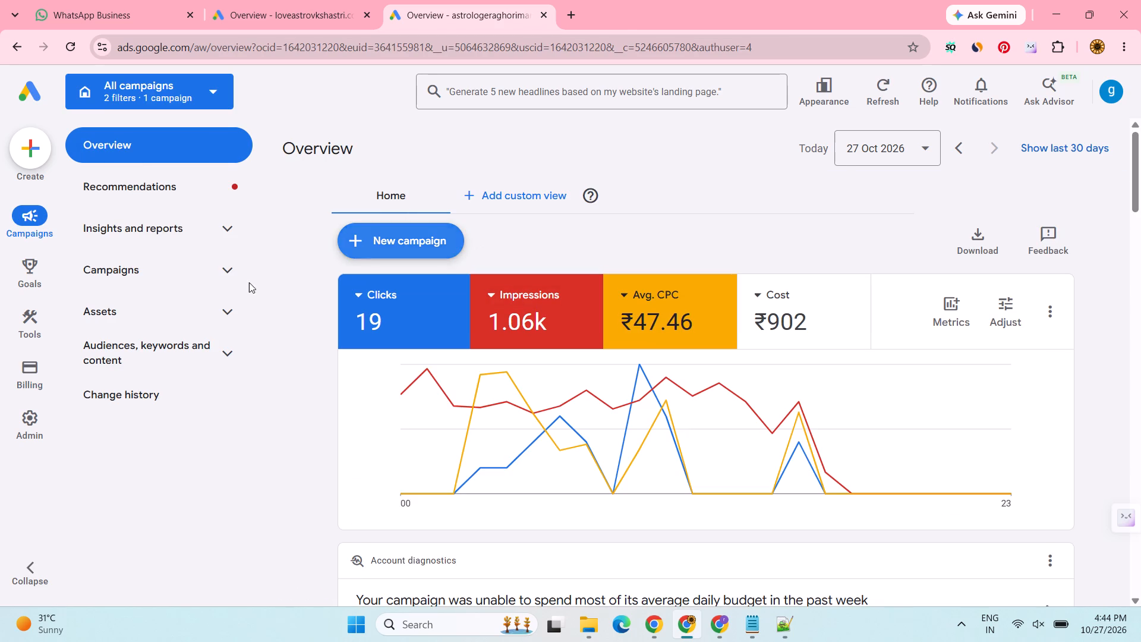
Check the campaigns table of the astrologeraghorimantra.com Out account for today.
{"action": "left_click", "coordinate": [149, 262]}
{"action": "left_click", "coordinate": [165, 316]}
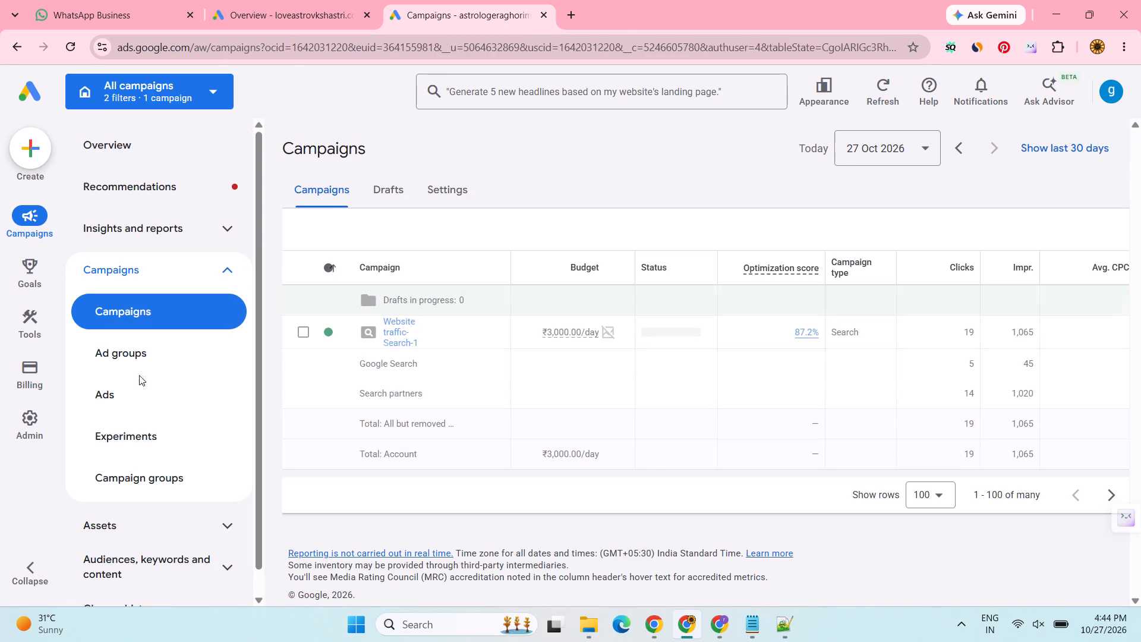
{"action": "scroll", "coordinate": [475, 490], "scroll_direction": "down", "scroll_amount": 4}
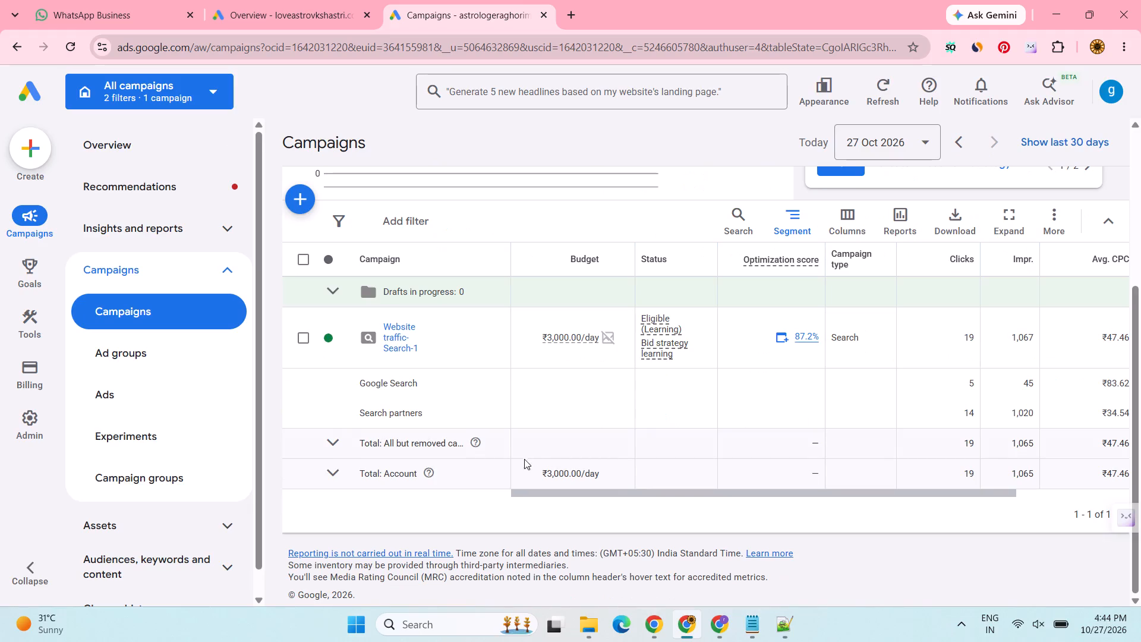
Open the famousaghoriastrologer.com, aghoriastrologerguruji.com and aghoritantrikguru.com accounts in separate tabs, keeping the Out account open.
{"action": "left_click", "coordinate": [1108, 92]}
{"action": "left_click", "coordinate": [947, 284]}
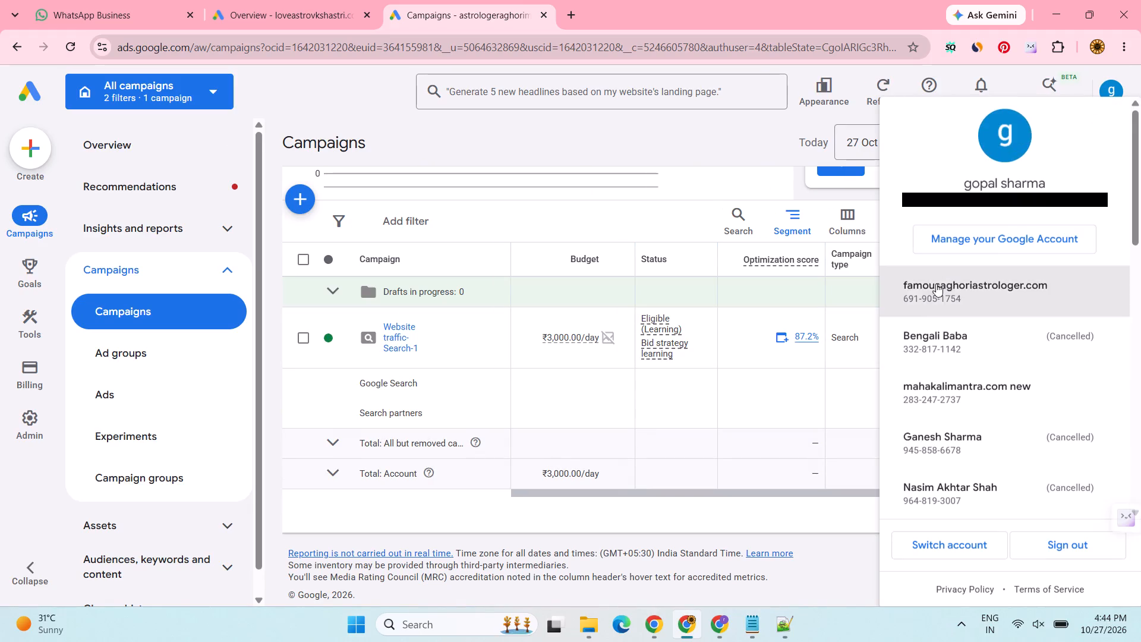
{"action": "left_click", "coordinate": [418, 0]}
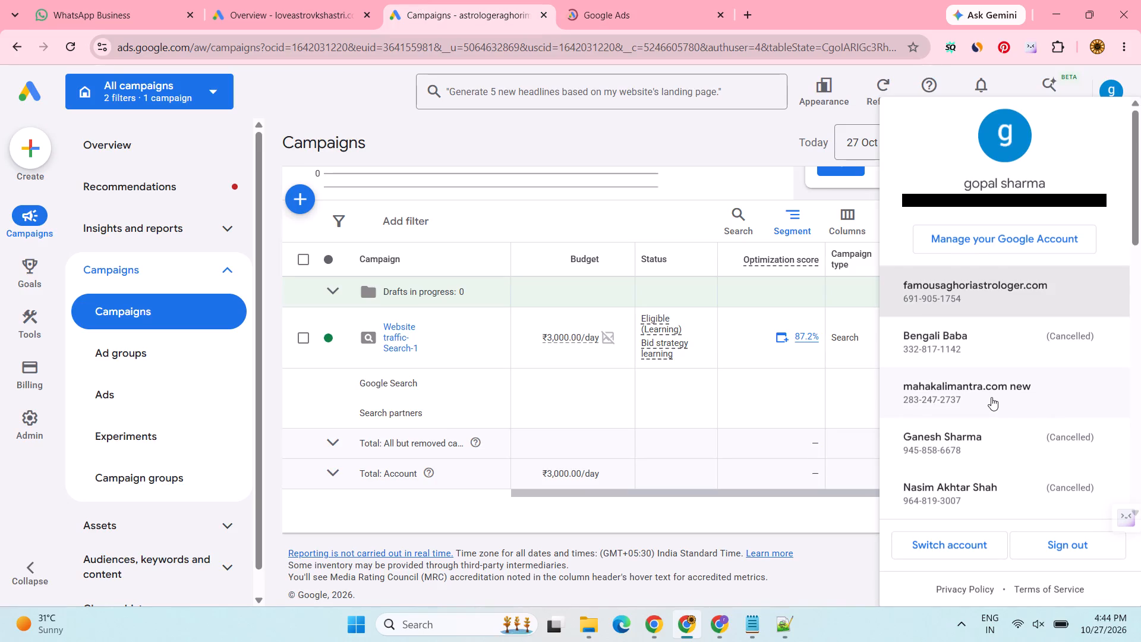
{"action": "scroll", "coordinate": [991, 397], "scroll_direction": "down", "scroll_amount": 2}
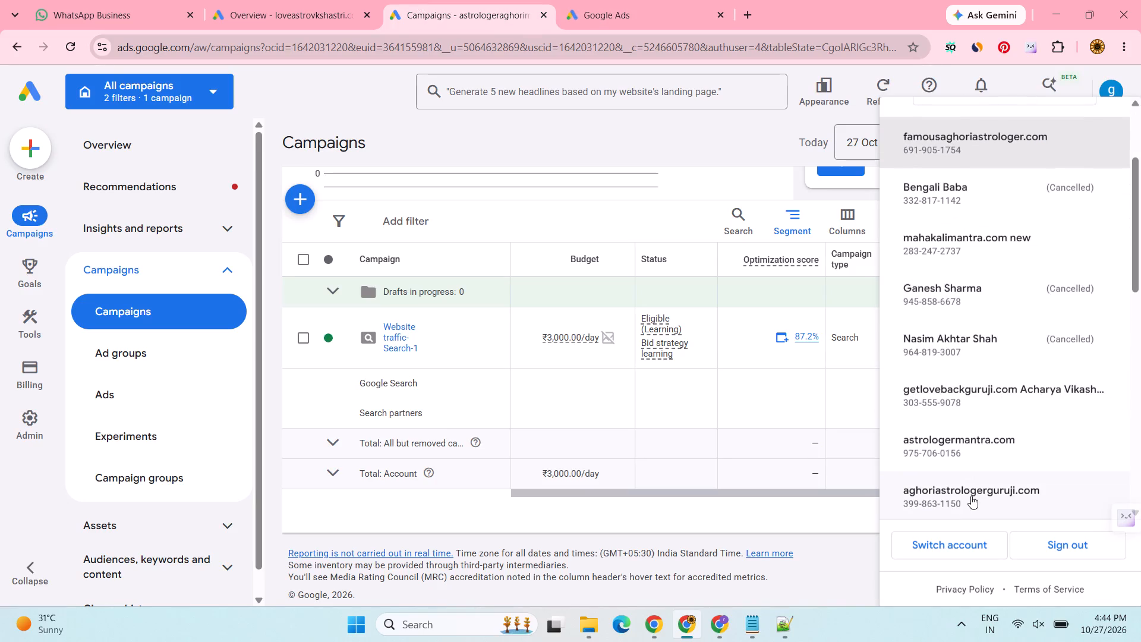
{"action": "left_click", "coordinate": [971, 496]}
{"action": "left_click", "coordinate": [447, 0]}
{"action": "scroll", "coordinate": [1068, 386], "scroll_direction": "down", "scroll_amount": 2}
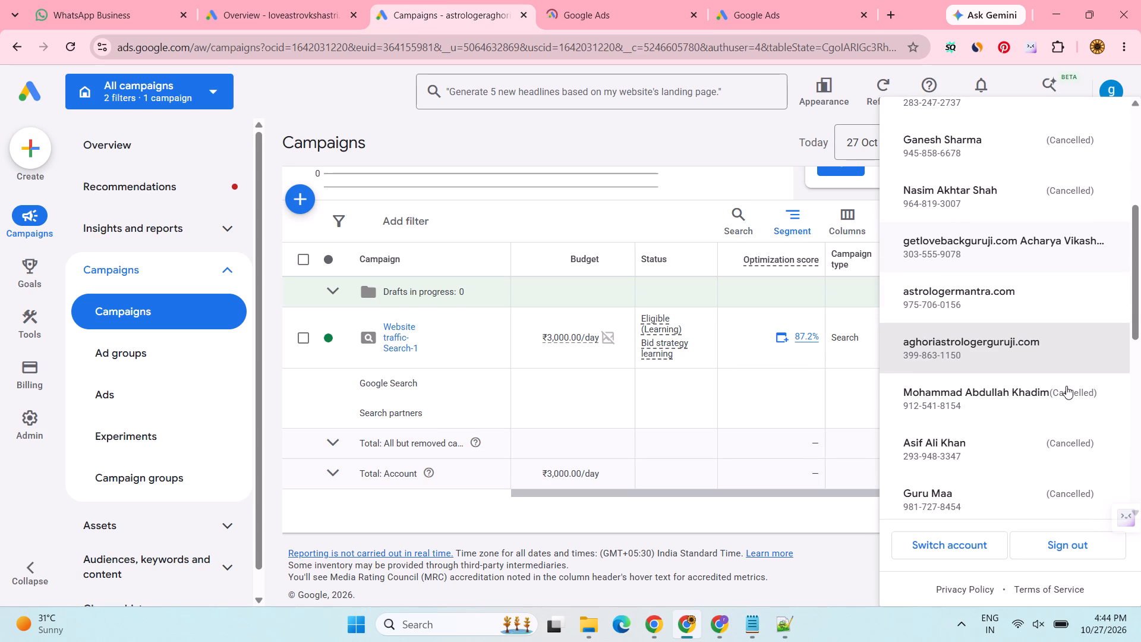
{"action": "scroll", "coordinate": [969, 392], "scroll_direction": "down", "scroll_amount": 2}
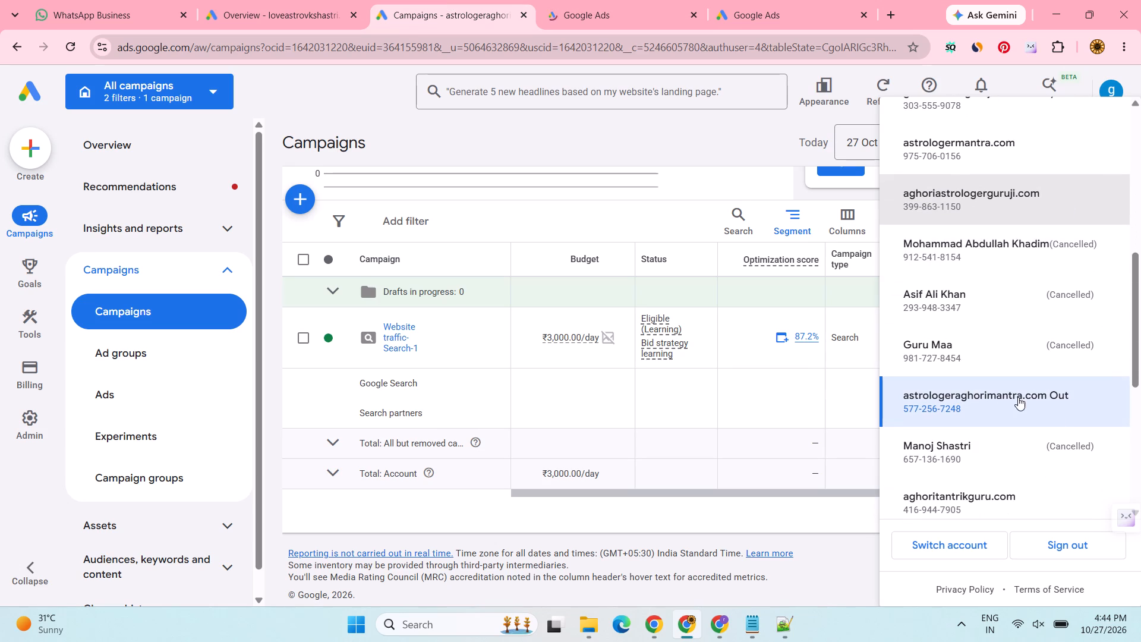
{"action": "scroll", "coordinate": [1059, 420], "scroll_direction": "down", "scroll_amount": 2}
{"action": "left_click", "coordinate": [970, 351]}
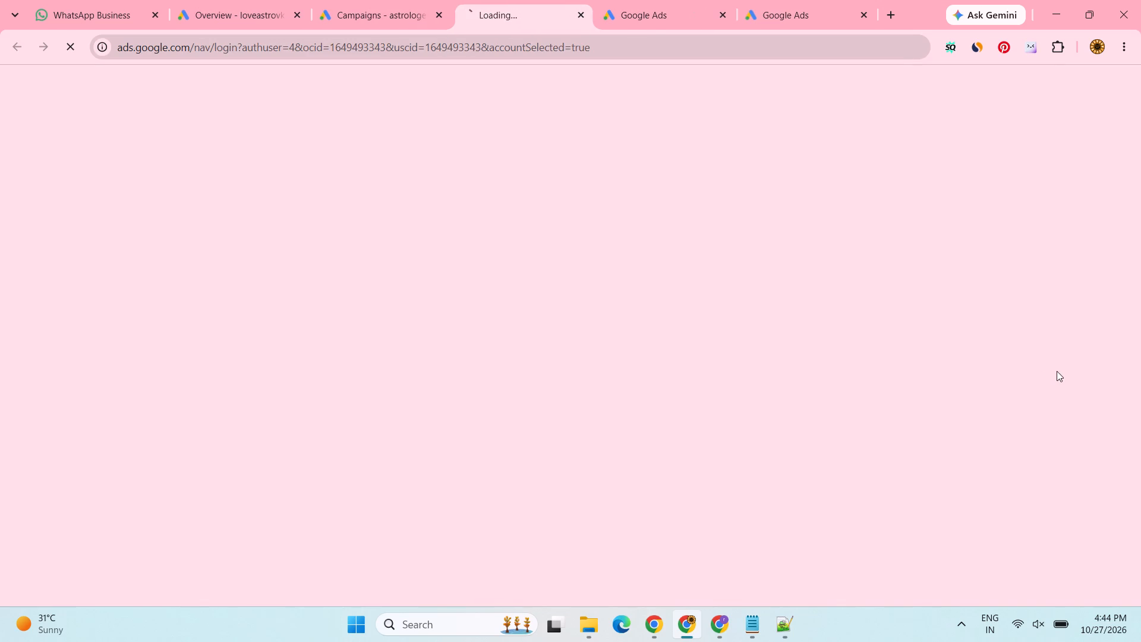
{"action": "left_click", "coordinate": [389, 0]}
{"action": "scroll", "coordinate": [1025, 360], "scroll_direction": "down", "scroll_amount": 3}
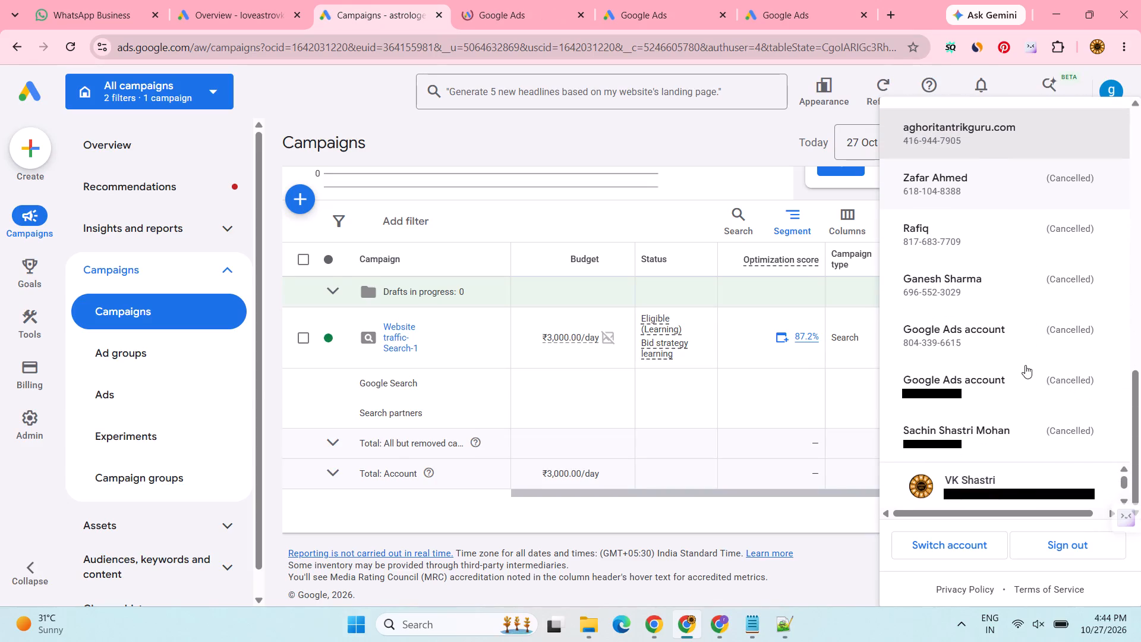
Find the powerfulislamiclovesolution.com account with the search term "power" and view its overview in place of the Out account.
{"action": "left_click", "coordinate": [396, 45]}
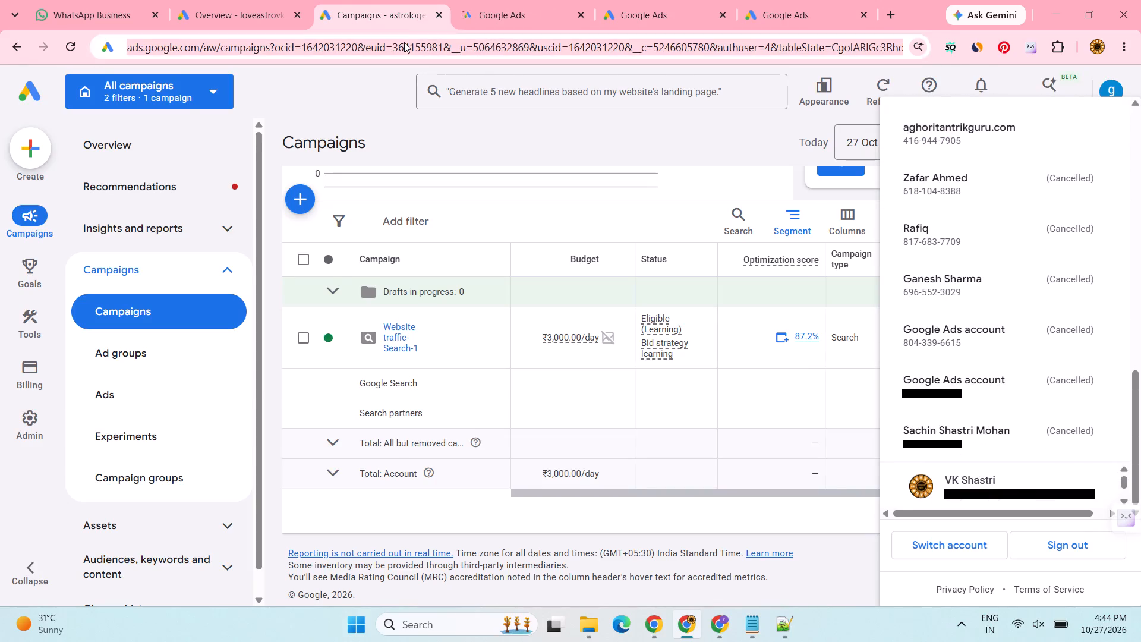
{"action": "type", "text": "power"}
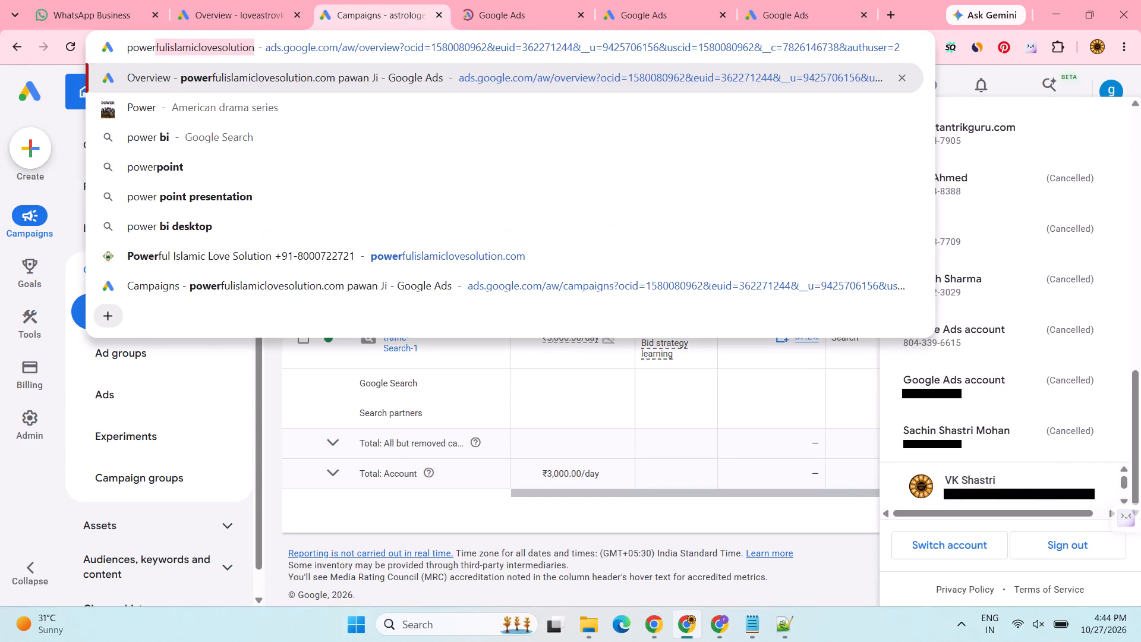
{"action": "left_click", "coordinate": [423, 78]}
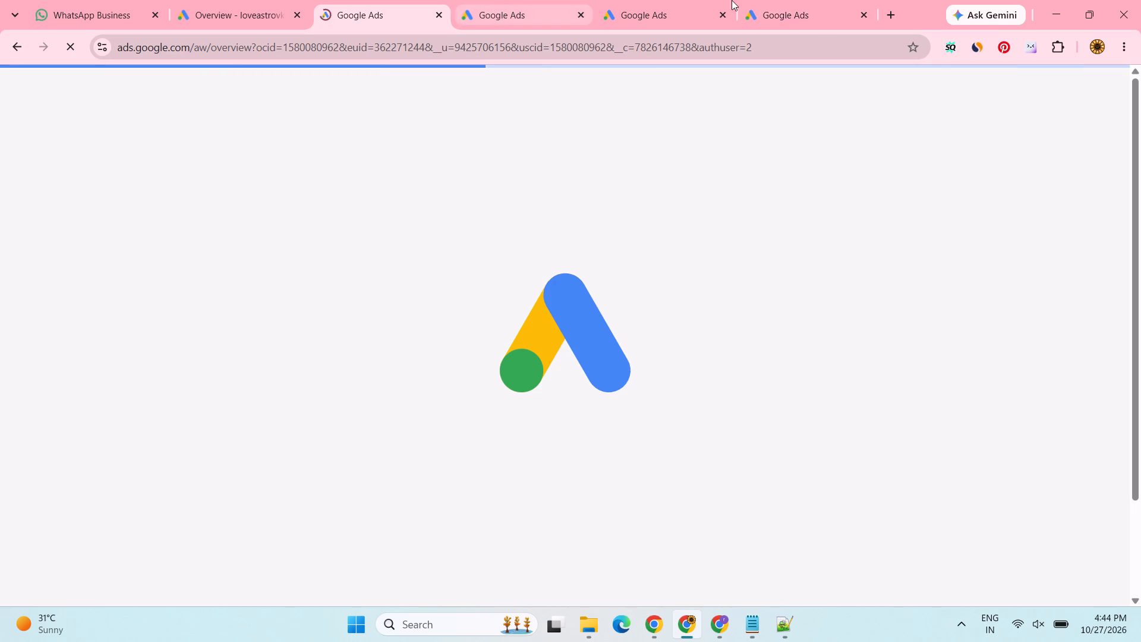
{"action": "left_click", "coordinate": [781, 0]}
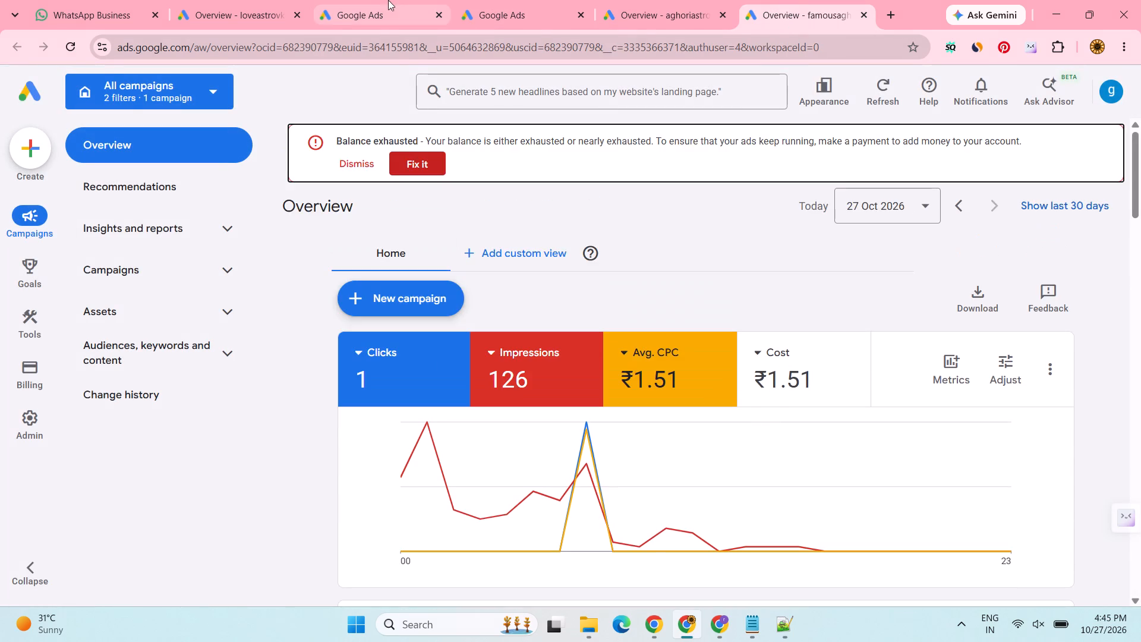
{"action": "left_click", "coordinate": [382, 0]}
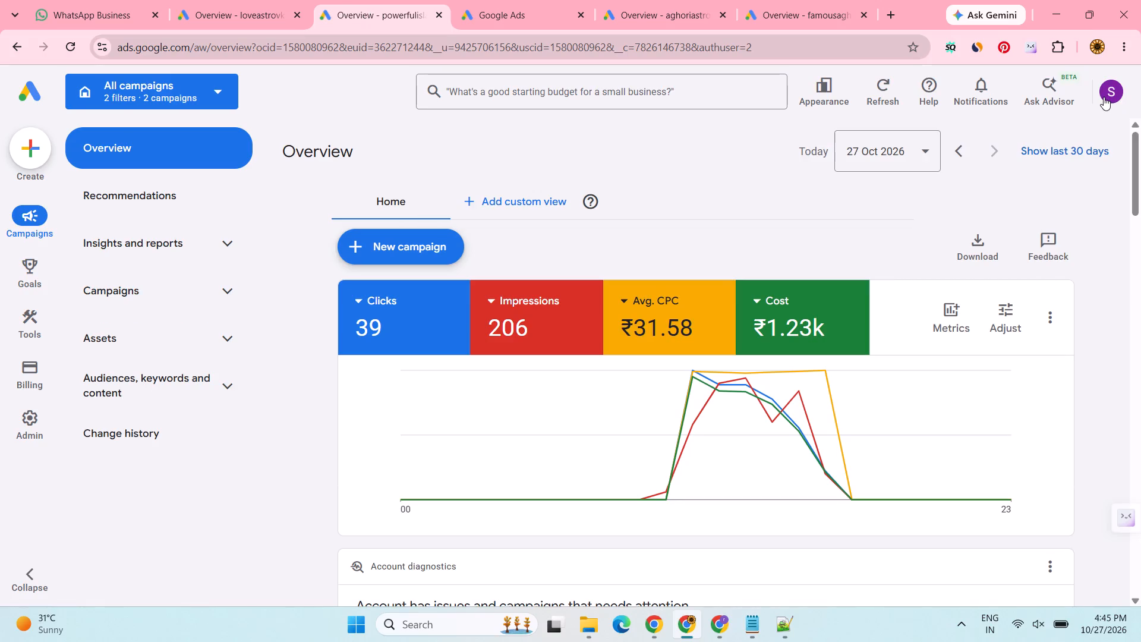
Open the aghoriastrologermantra.com account in a separate tab, look through the remaining accounts, and close the powerfulislamiclovesolution.com overview.
{"action": "left_click", "coordinate": [1104, 97]}
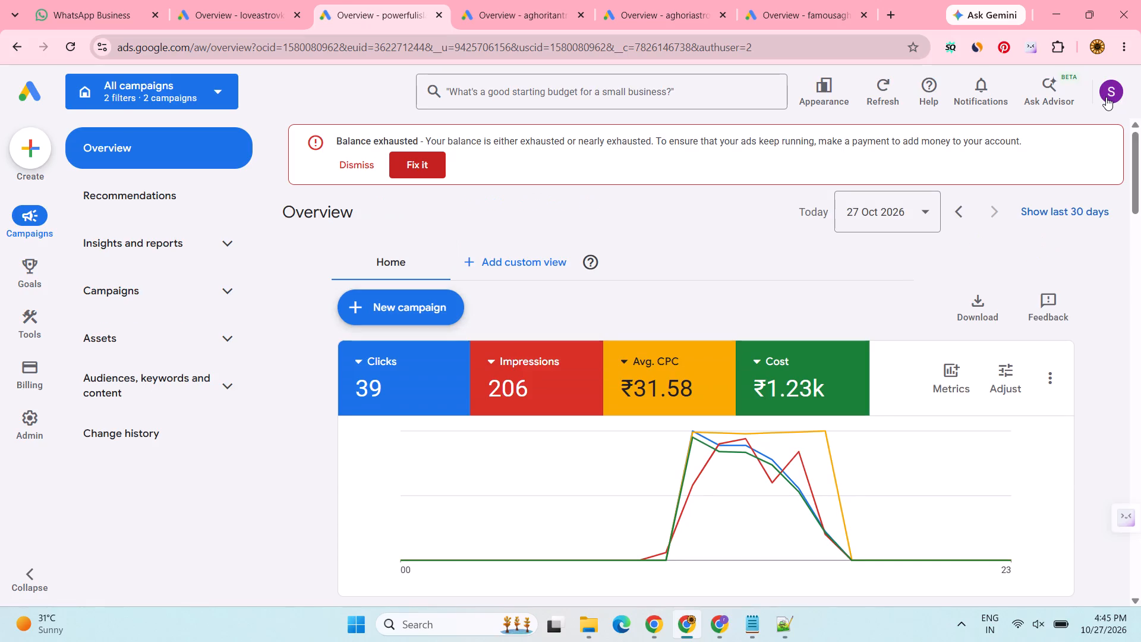
{"action": "scroll", "coordinate": [1017, 325], "scroll_direction": "down", "scroll_amount": 1}
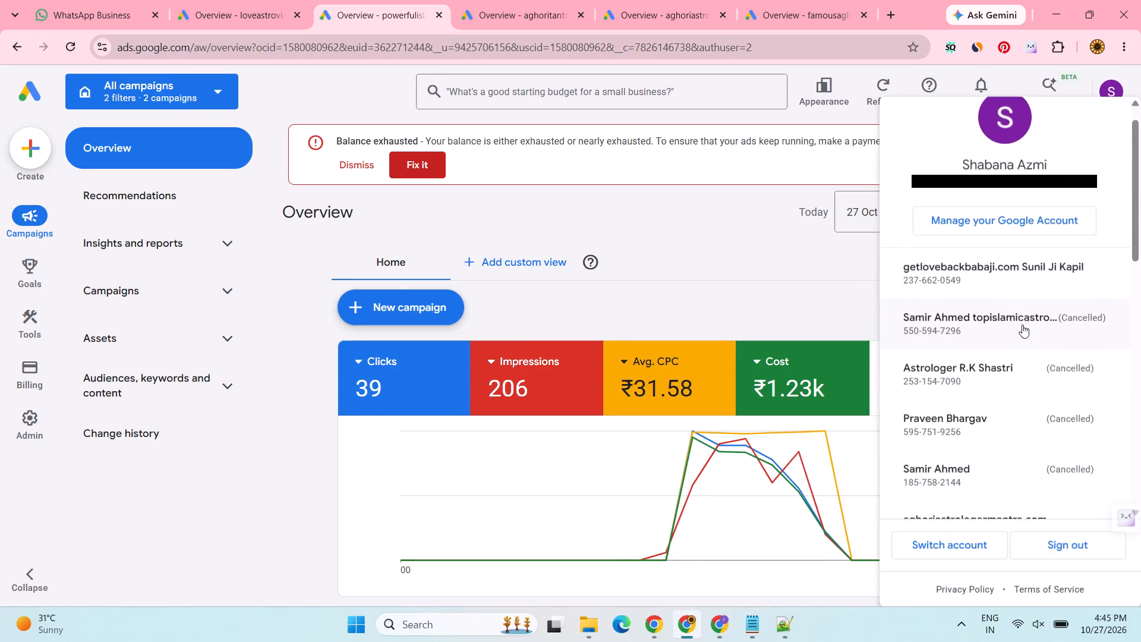
{"action": "scroll", "coordinate": [1022, 325], "scroll_direction": "down", "scroll_amount": 2}
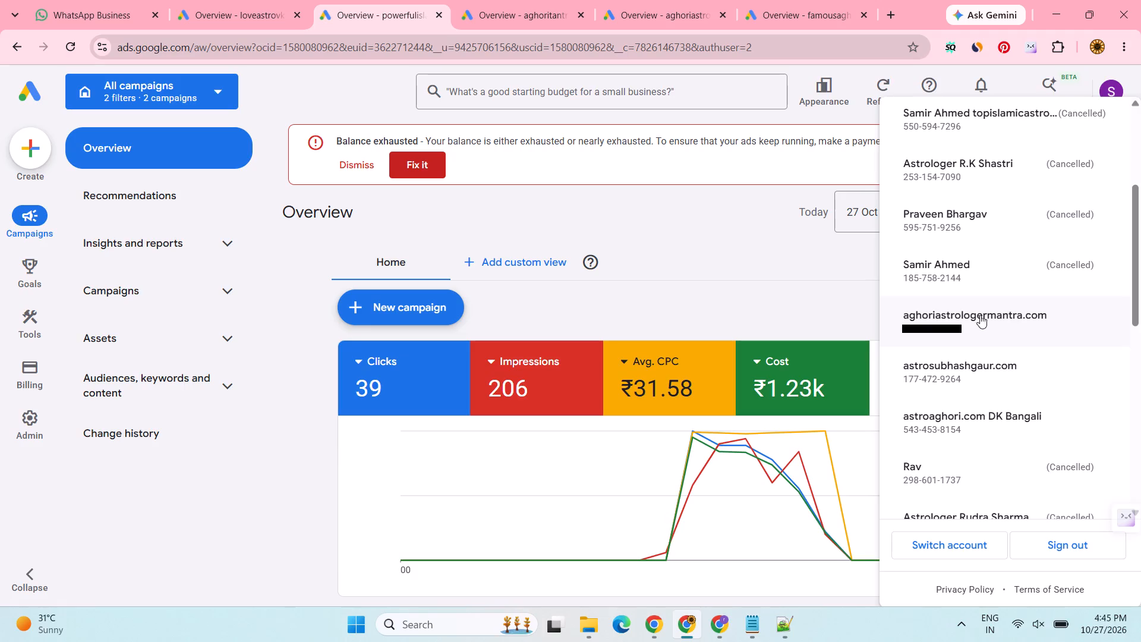
{"action": "left_click", "coordinate": [973, 316]}
{"action": "left_click", "coordinate": [301, 0]}
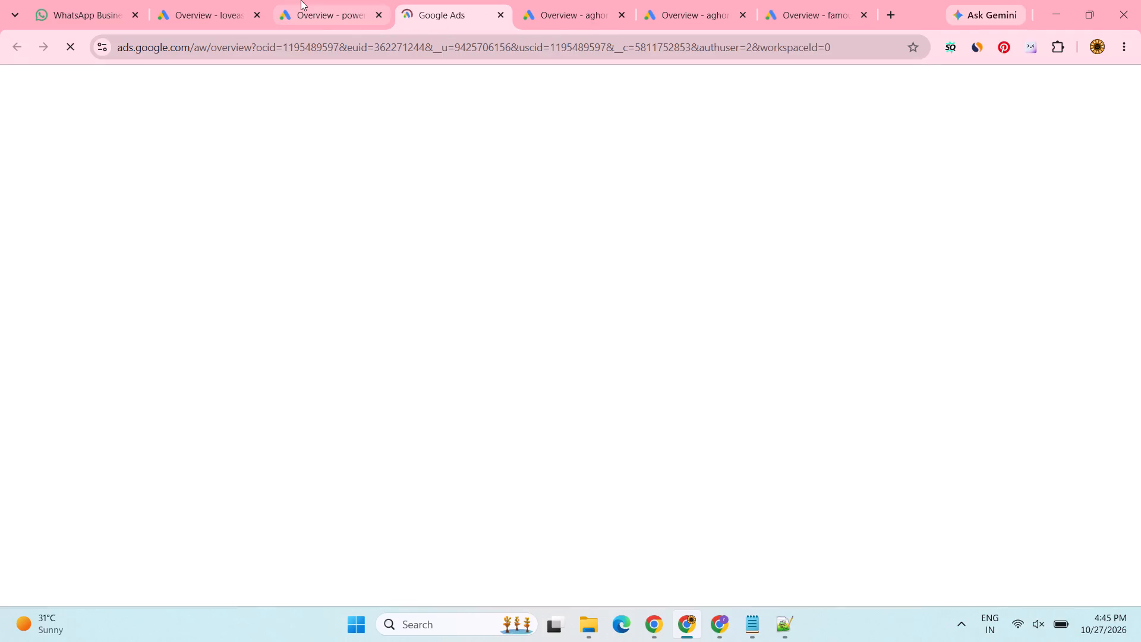
{"action": "scroll", "coordinate": [967, 359], "scroll_direction": "down", "scroll_amount": 2}
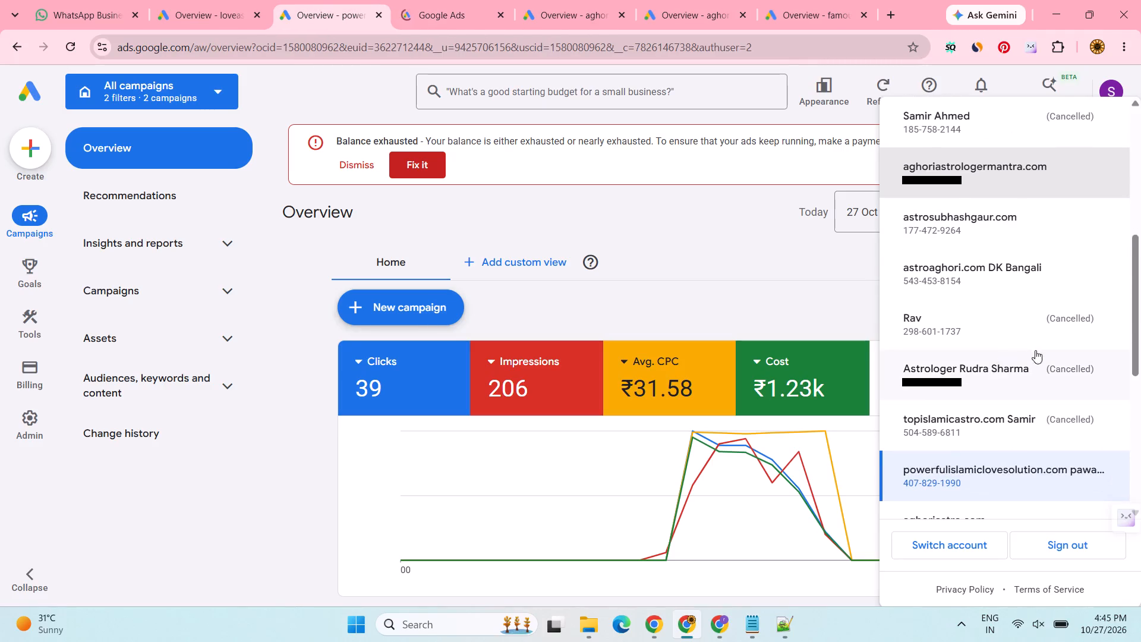
{"action": "scroll", "coordinate": [1038, 336], "scroll_direction": "down", "scroll_amount": 3}
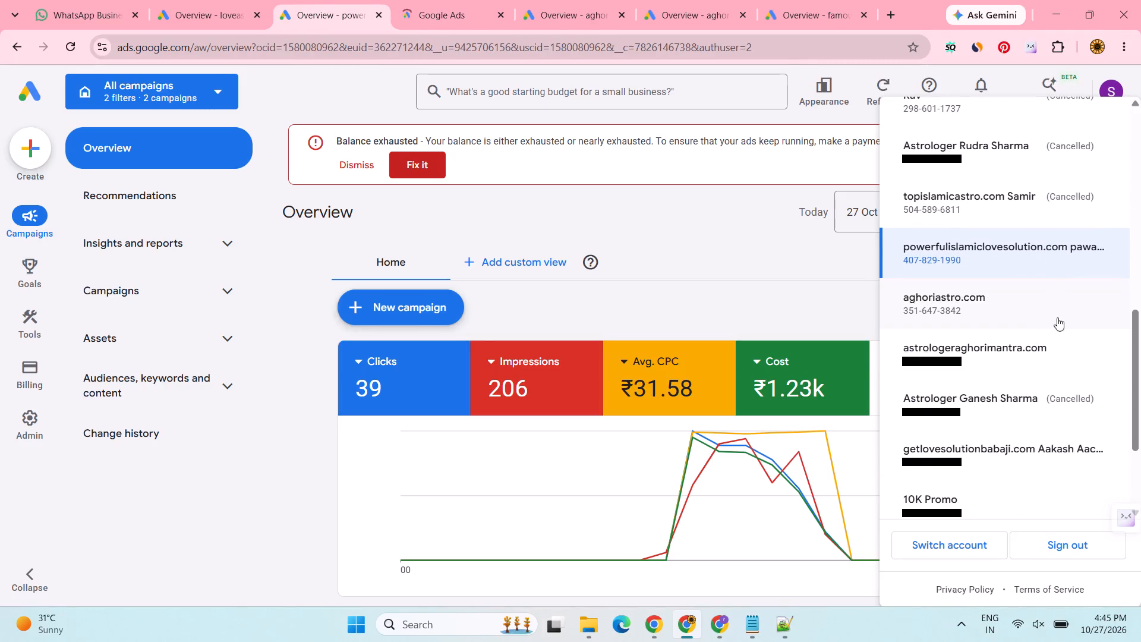
{"action": "left_click", "coordinate": [682, 316]}
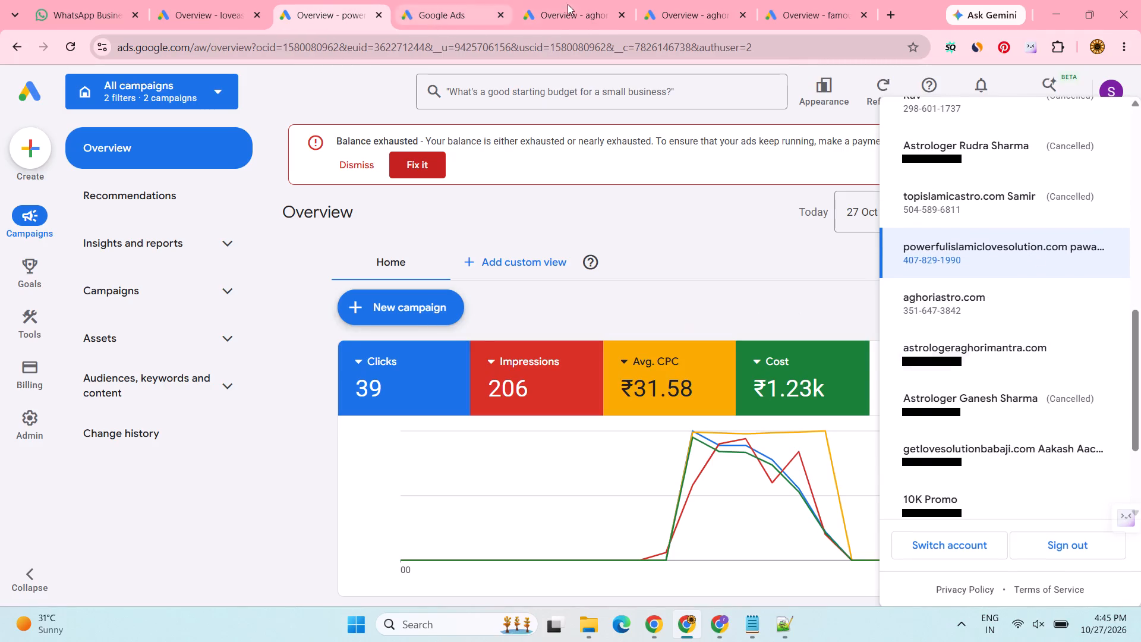
{"action": "left_click", "coordinate": [382, 18]}
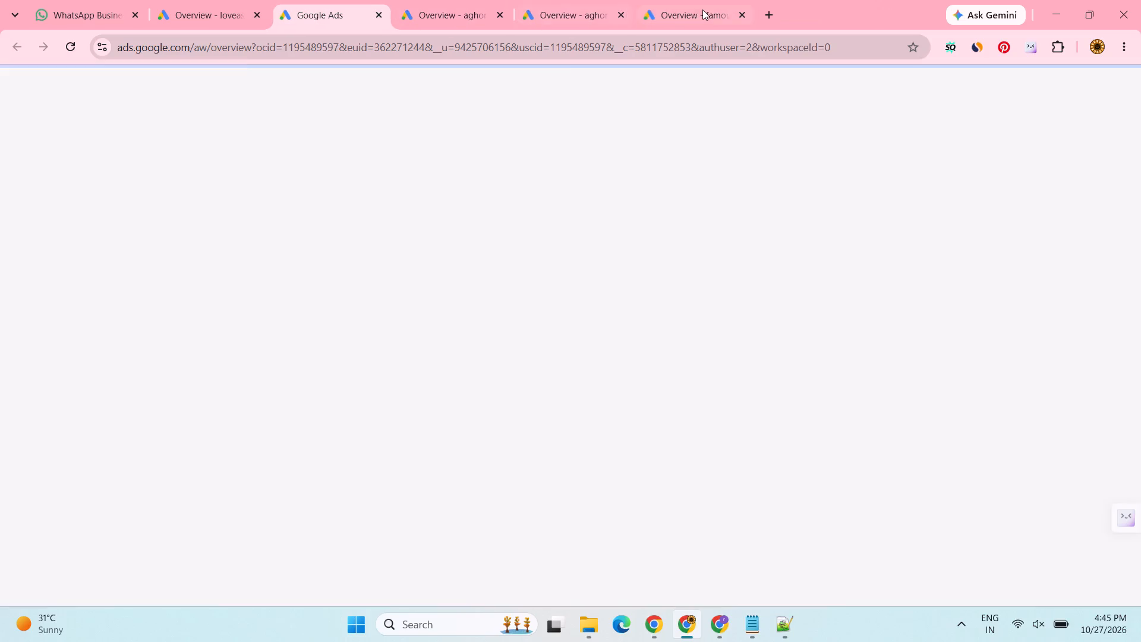
Check today's overview figures for famousaghoriastrologer.com and aghoriastrologerguruji.com, closing each account's tab once reviewed.
{"action": "left_click", "coordinate": [716, 0]}
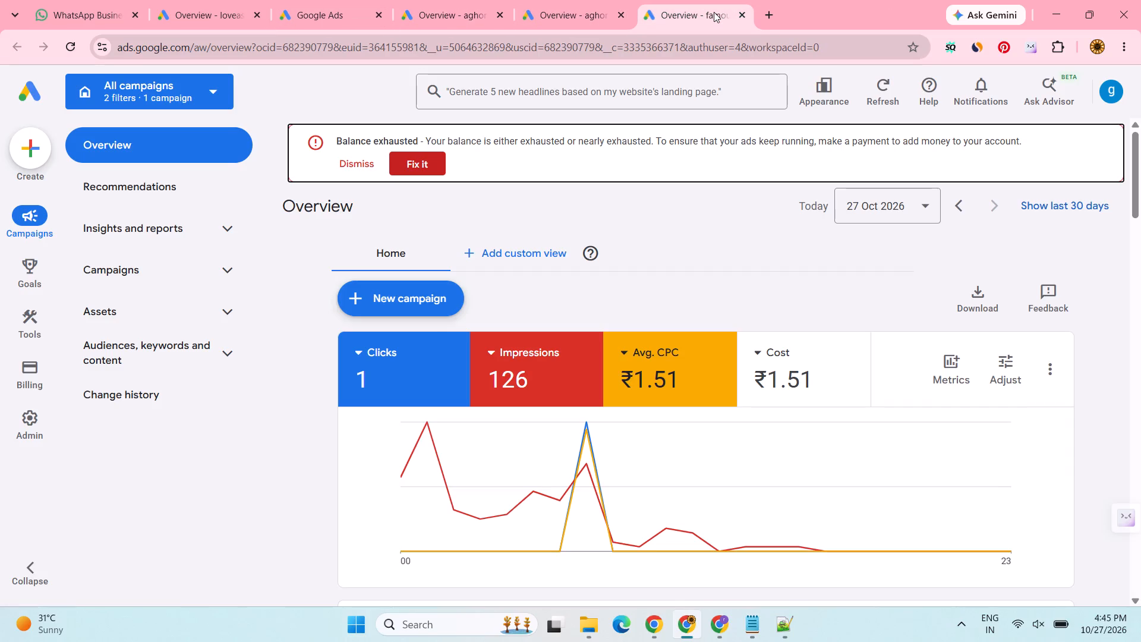
{"action": "left_click", "coordinate": [590, 323]}
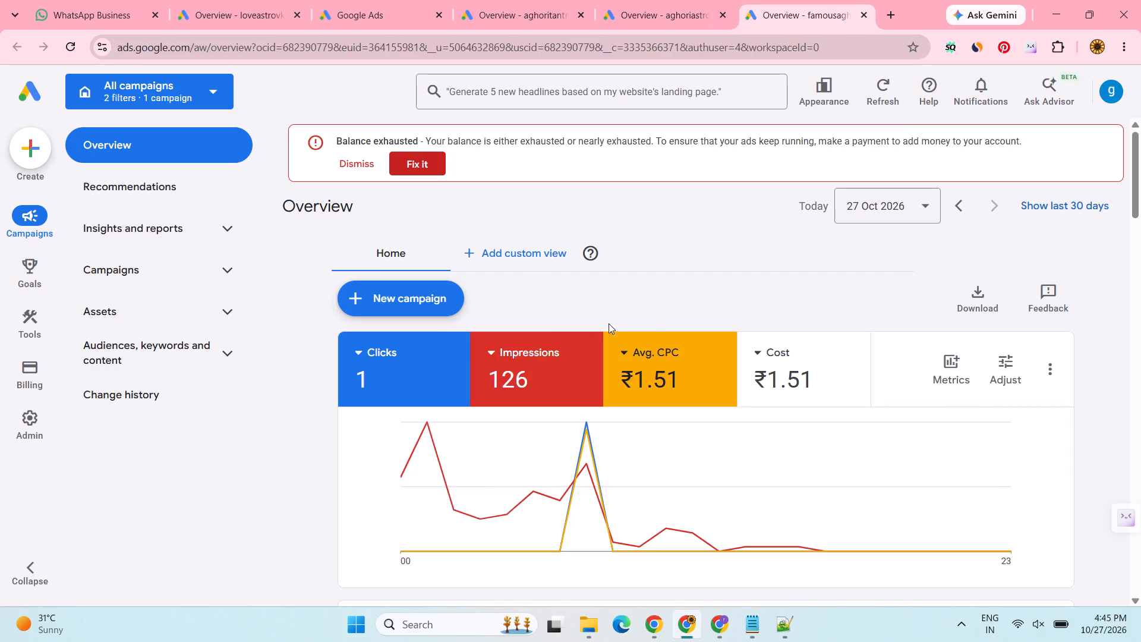
{"action": "left_click", "coordinate": [862, 18]}
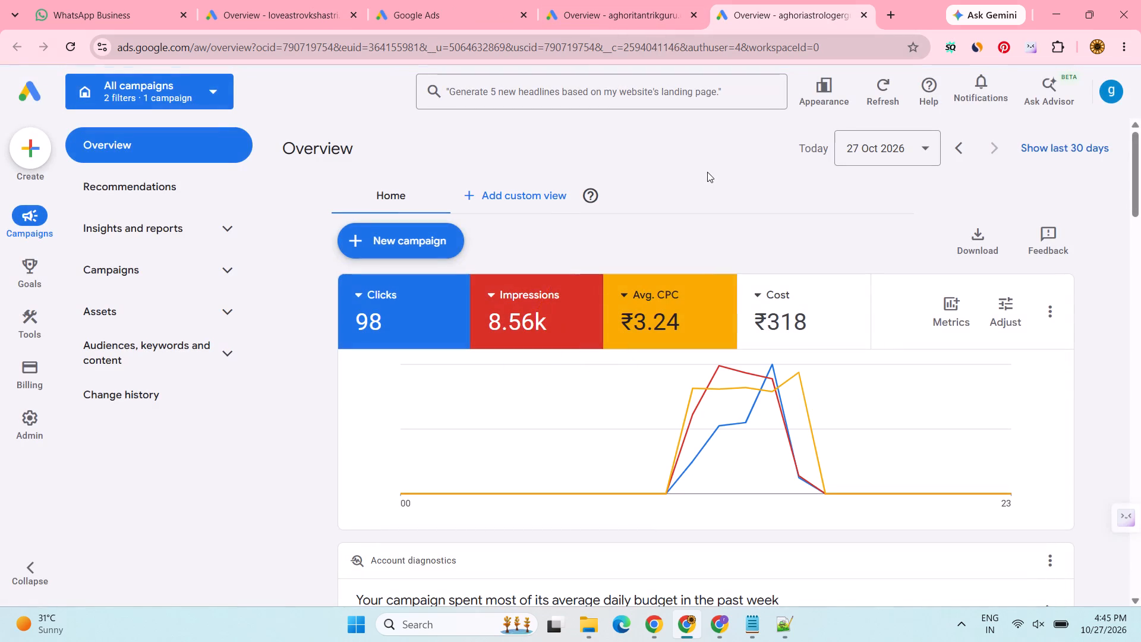
{"action": "left_click", "coordinate": [860, 15]}
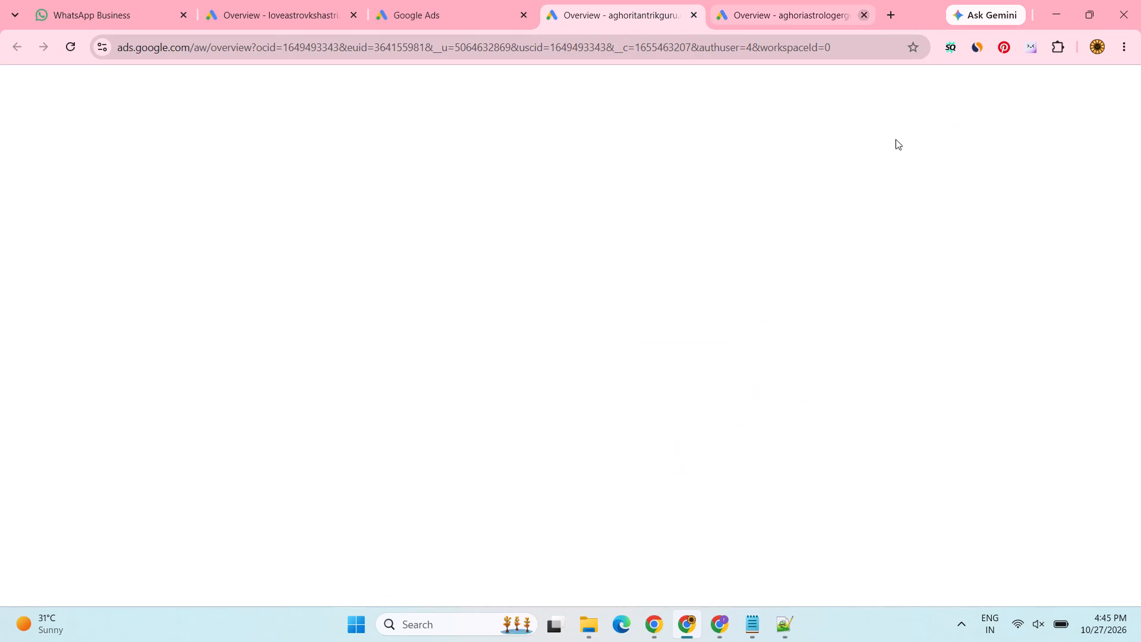
Add average CPC and cost to the aghoritantrikguru.com overview chart and close that account's tab.
{"action": "left_click", "coordinate": [672, 329]}
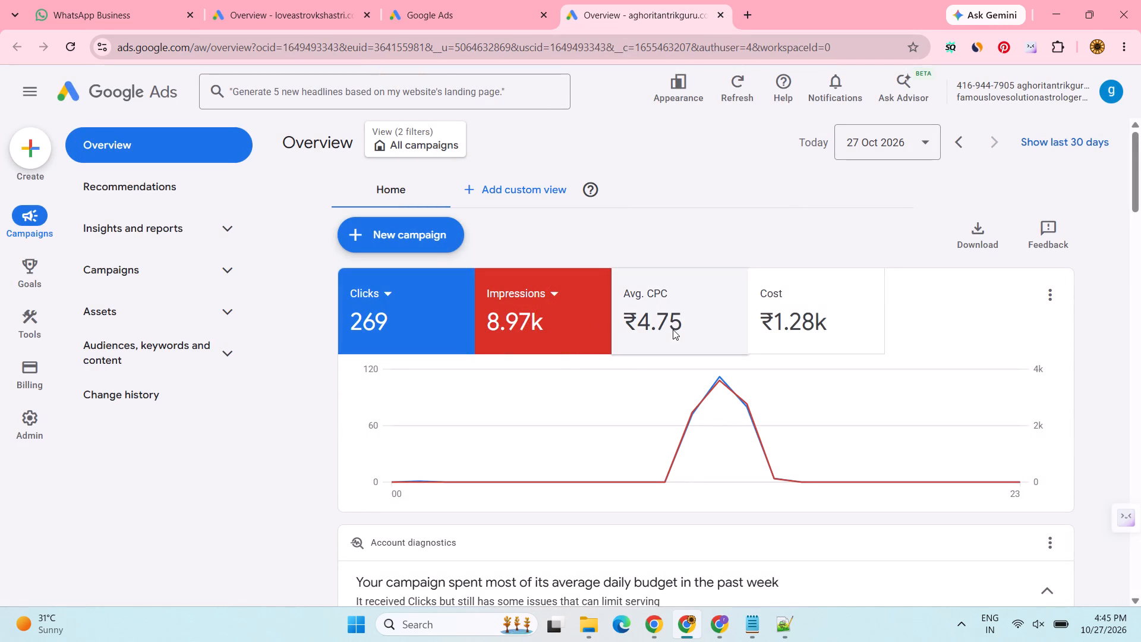
{"action": "left_click", "coordinate": [796, 326]}
{"action": "left_click", "coordinate": [720, 14]}
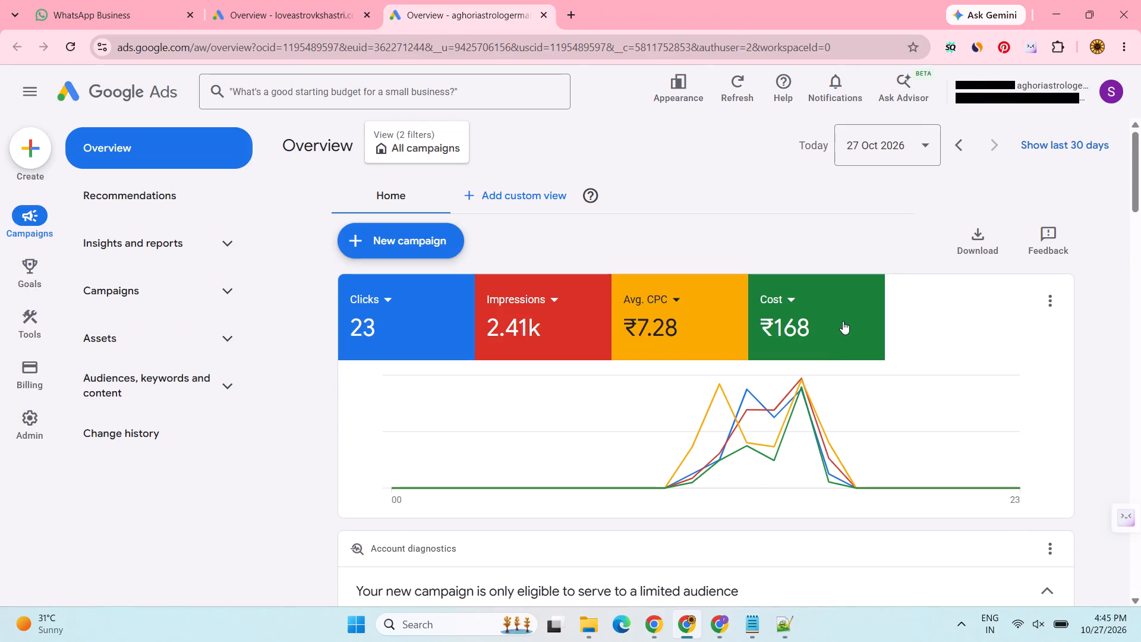
Review the aghoriastrologermantra.com overview and its campaigns table across to the clicks, CTR and cost columns.
{"action": "left_click", "coordinate": [777, 242]}
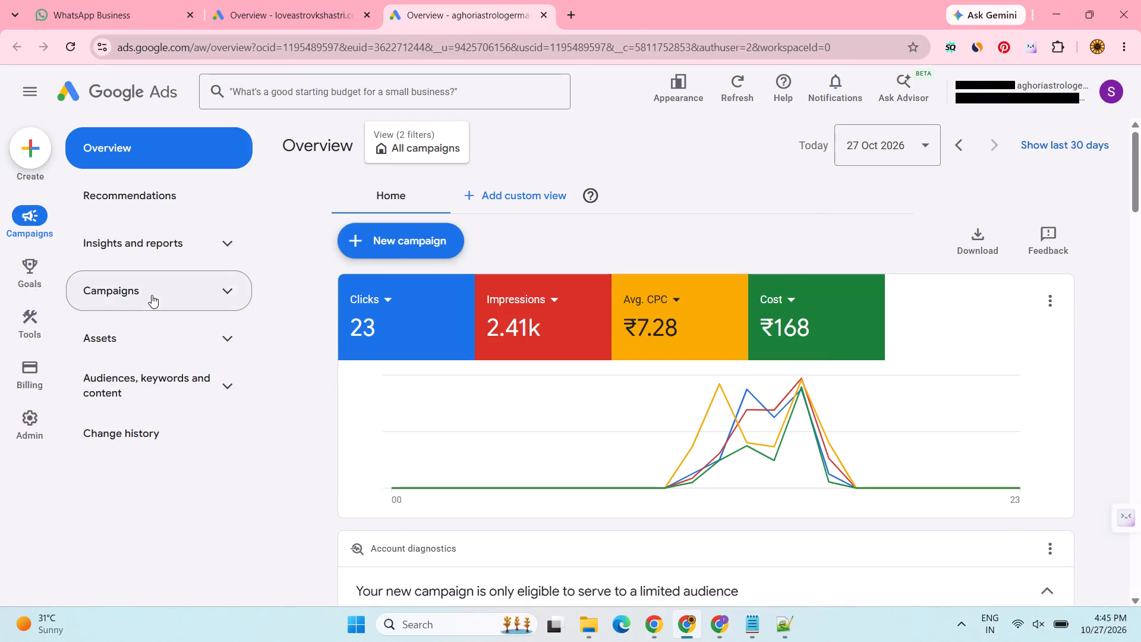
{"action": "left_click", "coordinate": [152, 295]}
{"action": "left_click", "coordinate": [159, 341]}
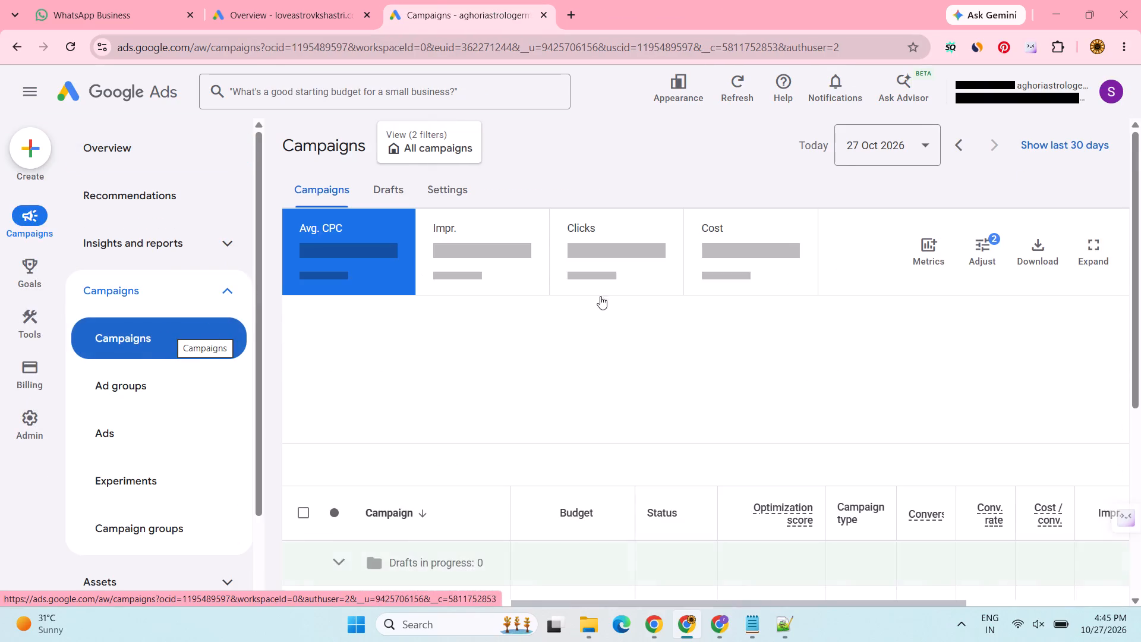
{"action": "scroll", "coordinate": [637, 282], "scroll_direction": "down", "scroll_amount": 5}
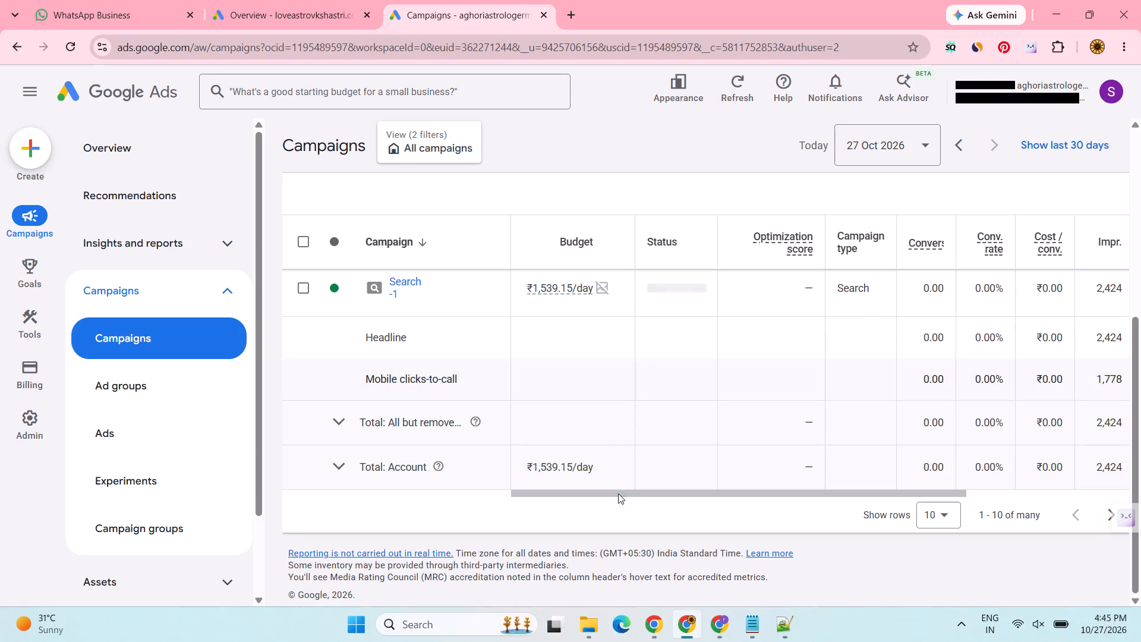
{"action": "left_click_drag", "start_coordinate": [619, 493], "coordinate": [797, 493]}
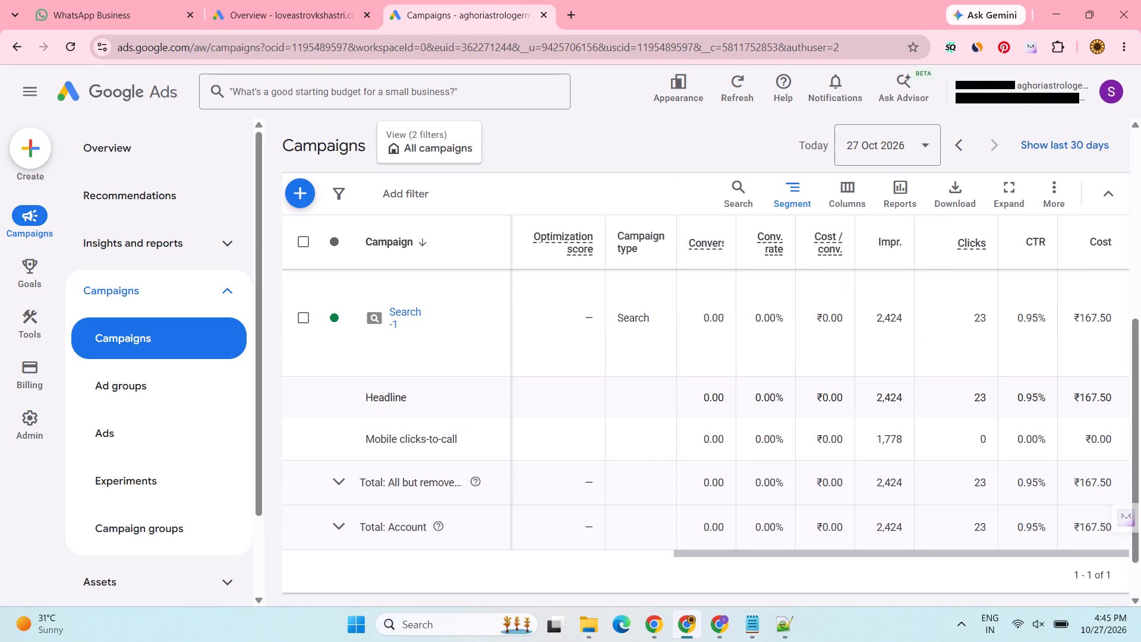
Examine the ads table of the aghoriastrologermantra.com account.
{"action": "left_click", "coordinate": [147, 439]}
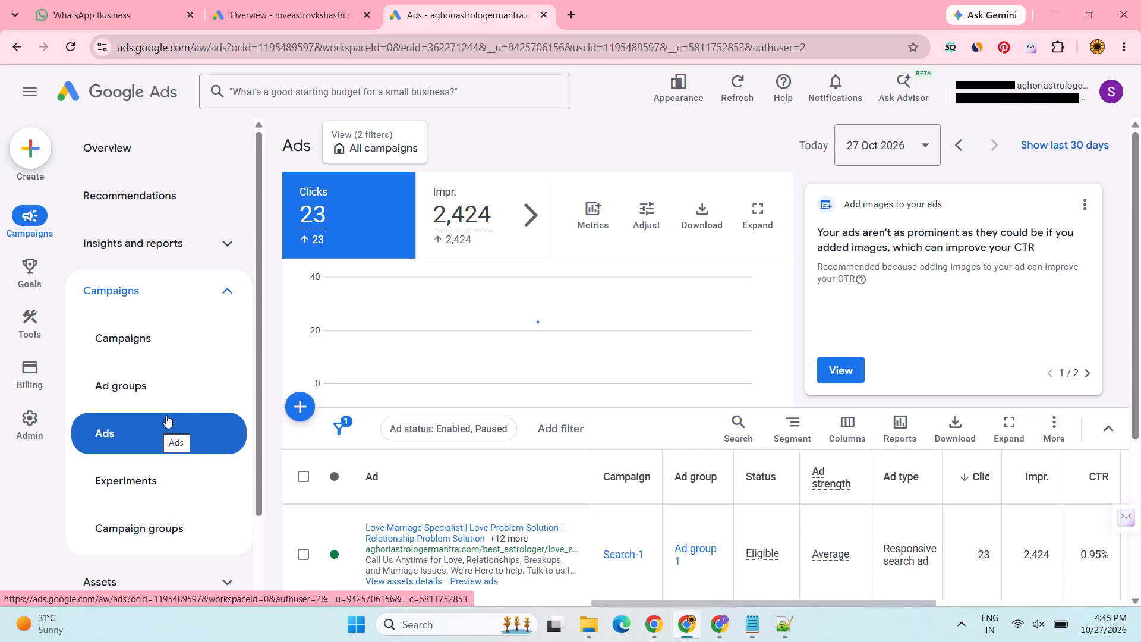
{"action": "scroll", "coordinate": [506, 405], "scroll_direction": "down", "scroll_amount": 2}
{"action": "scroll", "coordinate": [156, 465], "scroll_direction": "down", "scroll_amount": 4}
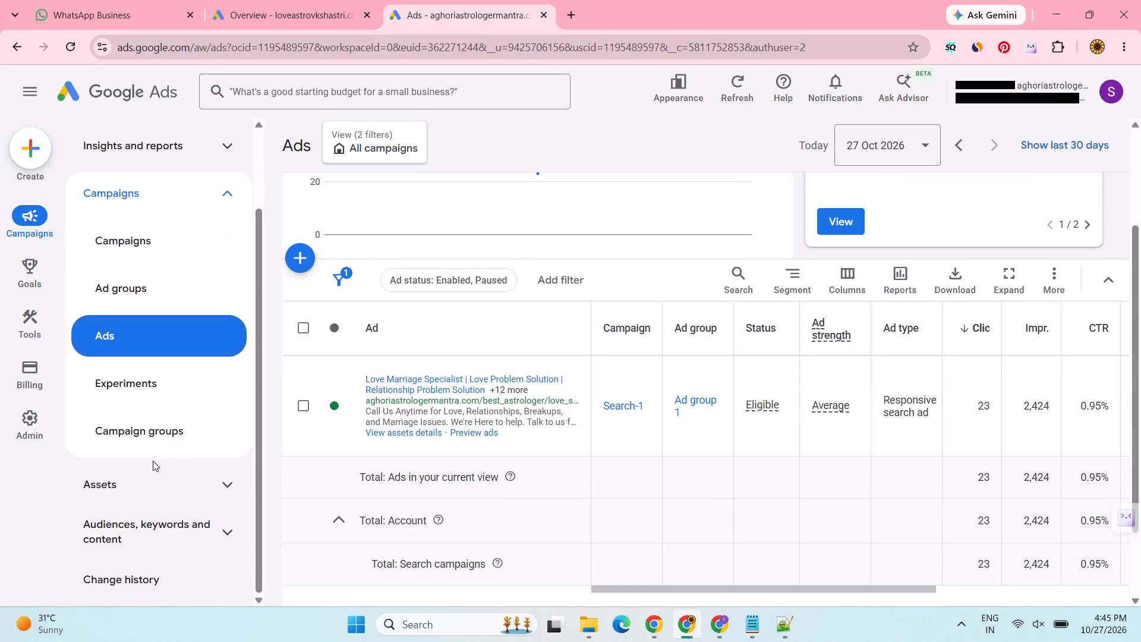
Review the aghoriastrologermantra.com assets table for today, down through the per-type asset totals.
{"action": "left_click", "coordinate": [131, 483]}
{"action": "left_click", "coordinate": [133, 520]}
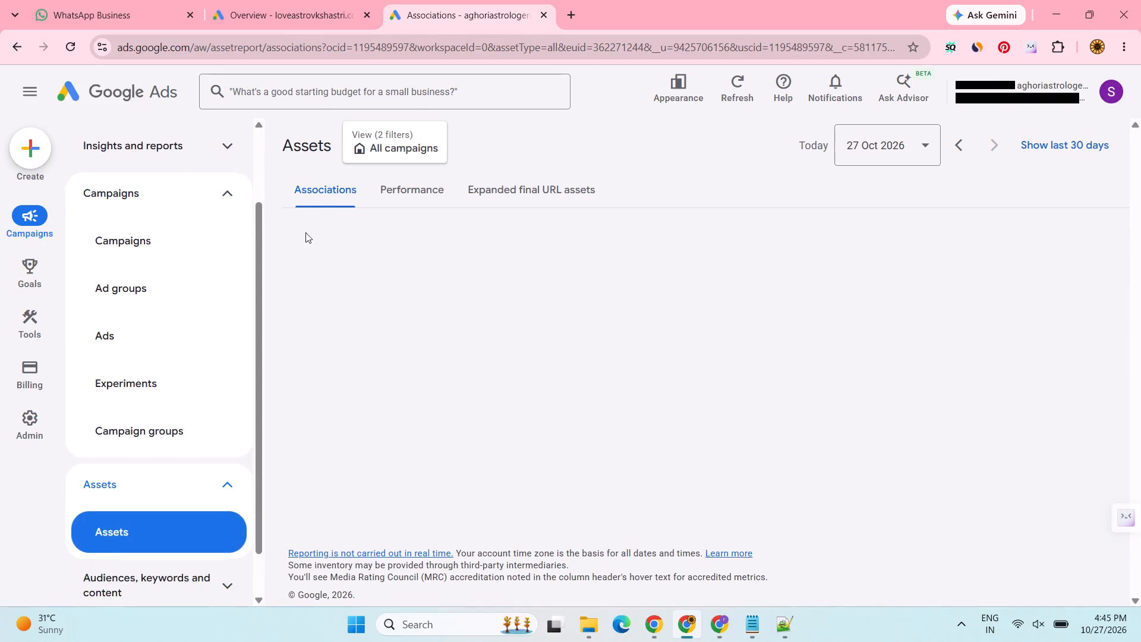
{"action": "left_click_drag", "start_coordinate": [280, 149], "coordinate": [343, 148]}
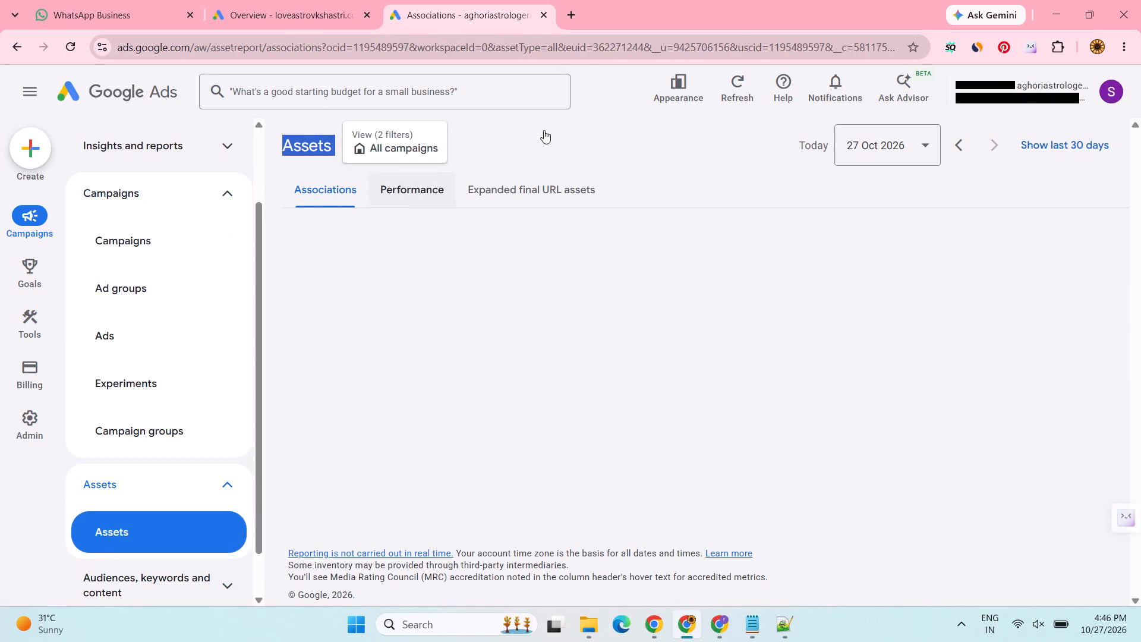
{"action": "left_click", "coordinate": [545, 129]}
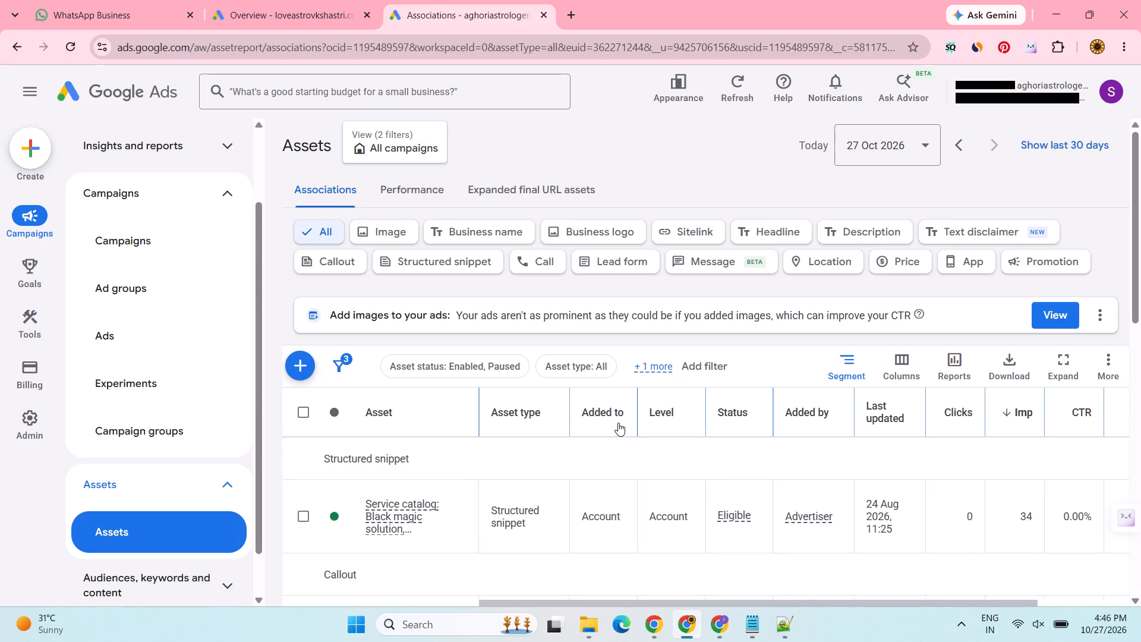
{"action": "scroll", "coordinate": [599, 386], "scroll_direction": "down", "scroll_amount": 10}
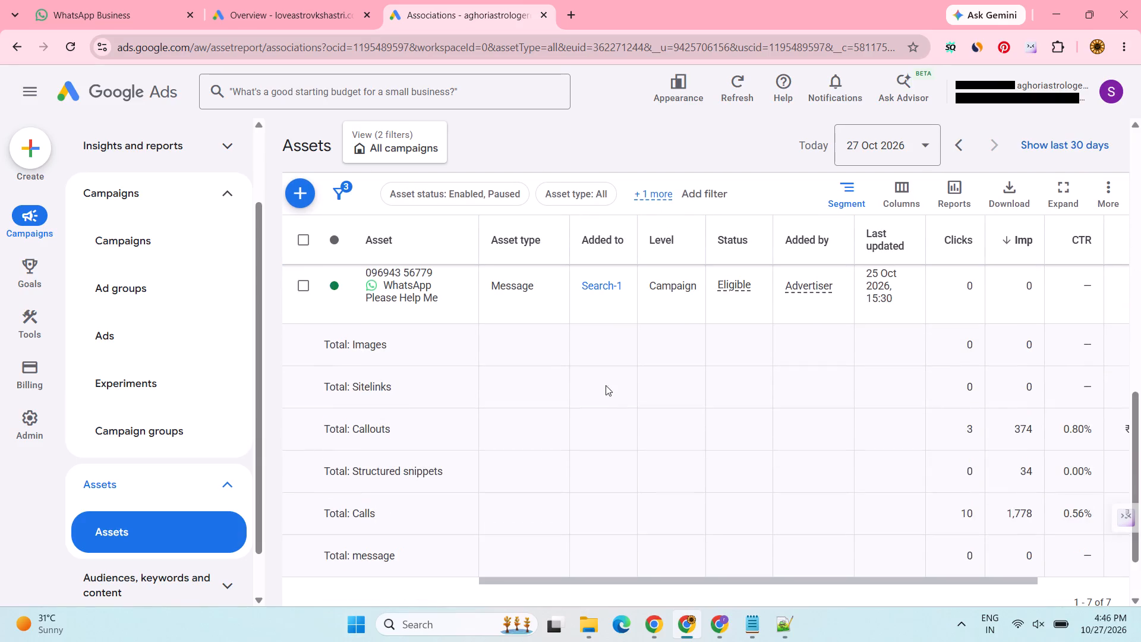
{"action": "scroll", "coordinate": [111, 489], "scroll_direction": "down", "scroll_amount": 1}
{"action": "scroll", "coordinate": [111, 489], "scroll_direction": "up", "scroll_amount": 1}
{"action": "scroll", "coordinate": [119, 483], "scroll_direction": "down", "scroll_amount": 3}
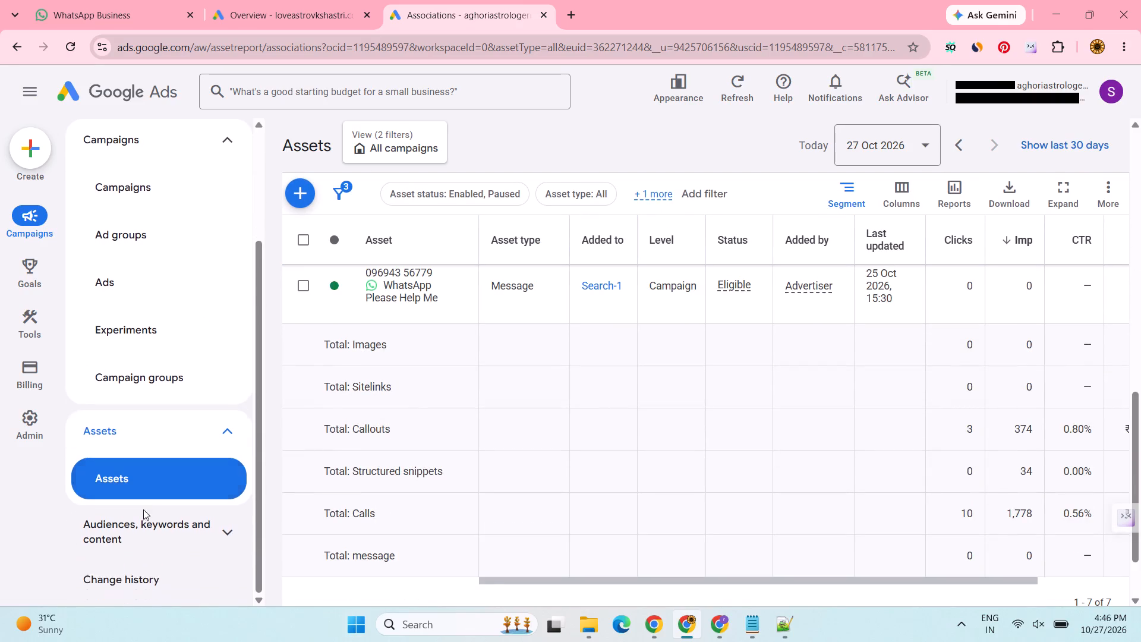
Review today's search keywords table of the aghoriastrologermantra.com account down to its account total.
{"action": "left_click", "coordinate": [145, 512]}
{"action": "left_click", "coordinate": [172, 566]}
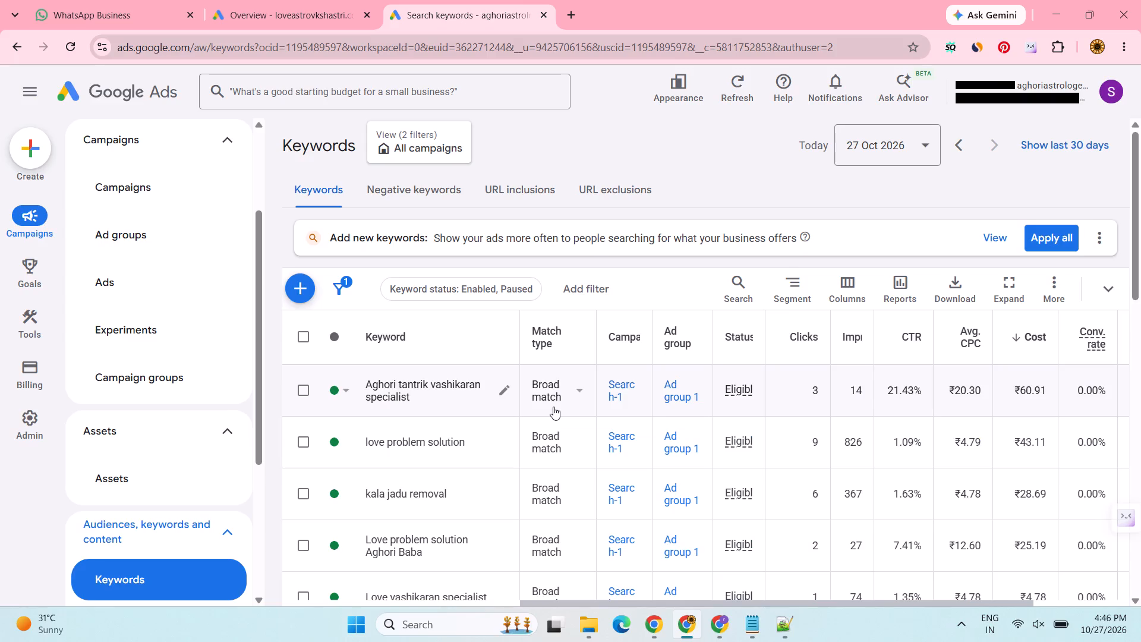
{"action": "scroll", "coordinate": [467, 426], "scroll_direction": "down", "scroll_amount": 8}
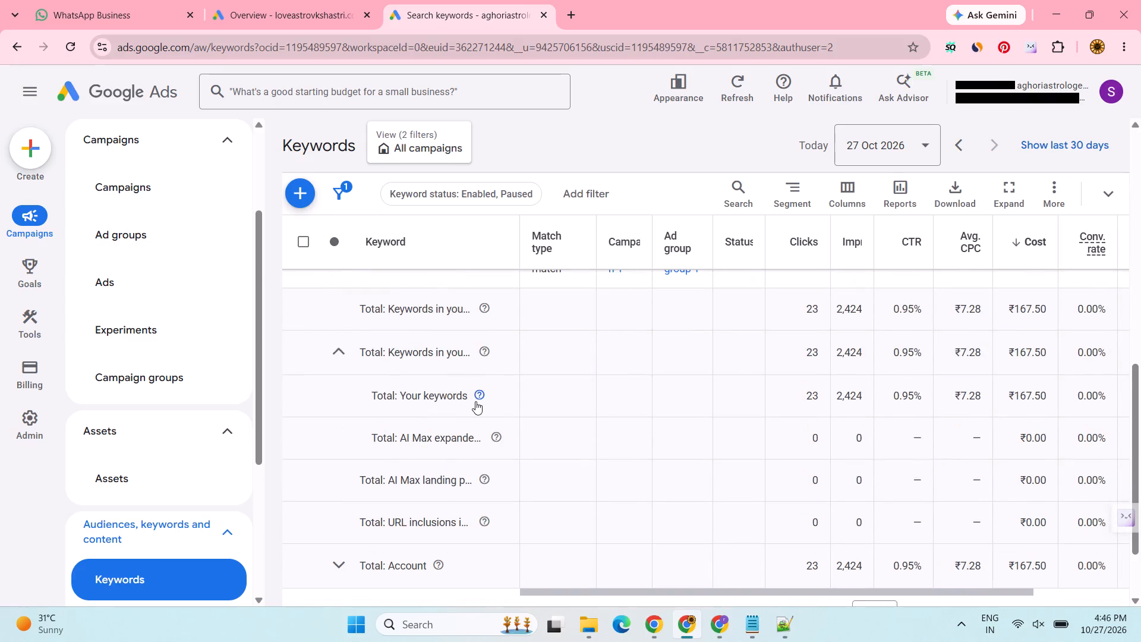
{"action": "scroll", "coordinate": [475, 397], "scroll_direction": "down", "scroll_amount": 2}
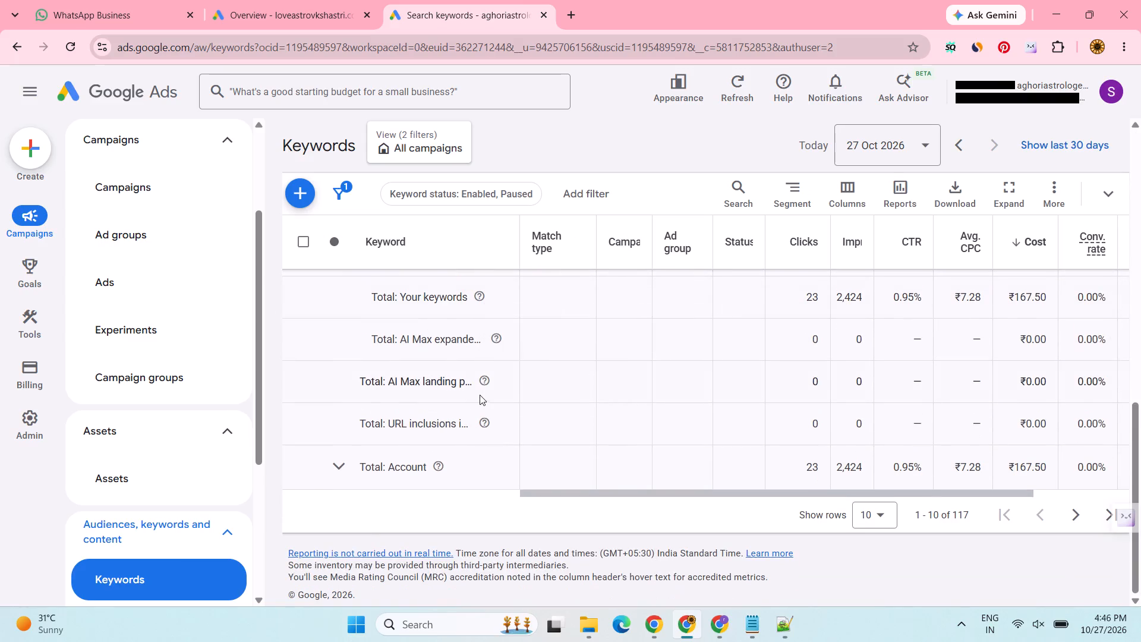
{"action": "scroll", "coordinate": [480, 394], "scroll_direction": "up", "scroll_amount": 7}
Check the aghoriastrologermantra.com overview and its billing promotions, including the ₹40,000 credit offer, and close that account's tab.
{"action": "left_click", "coordinate": [122, 93]}
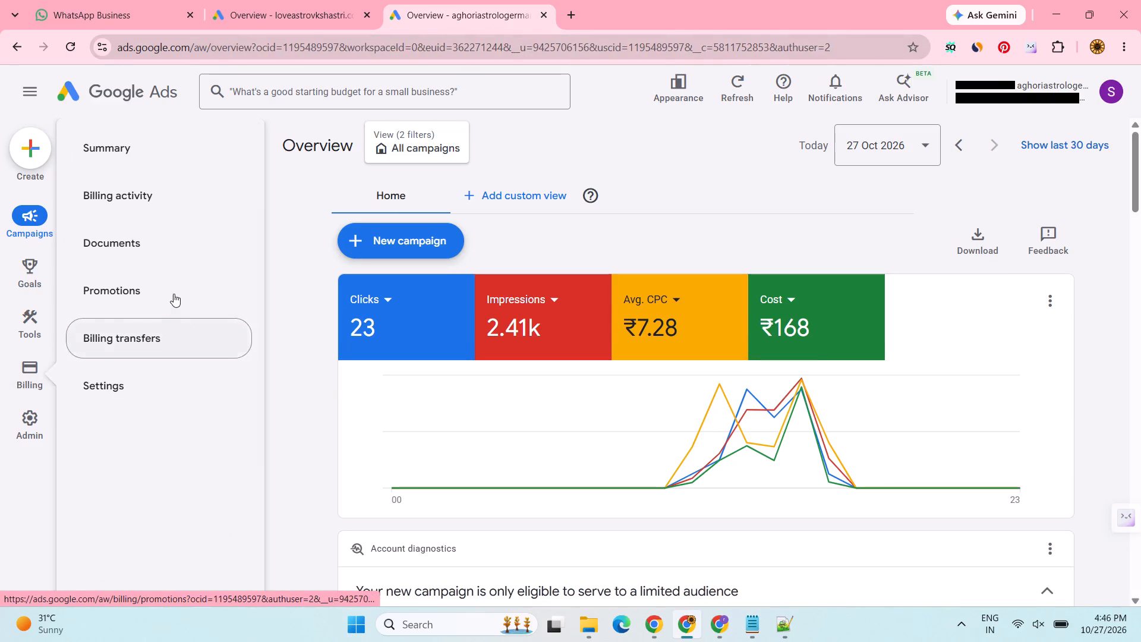
{"action": "left_click", "coordinate": [174, 294]}
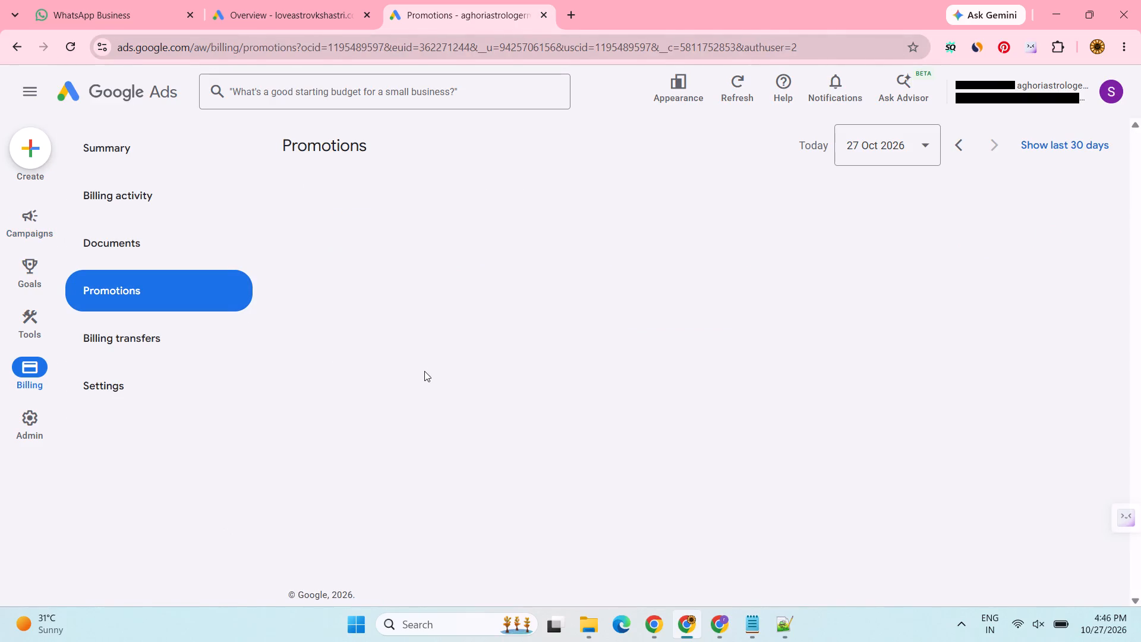
{"action": "left_click_drag", "start_coordinate": [320, 347], "coordinate": [324, 344]}
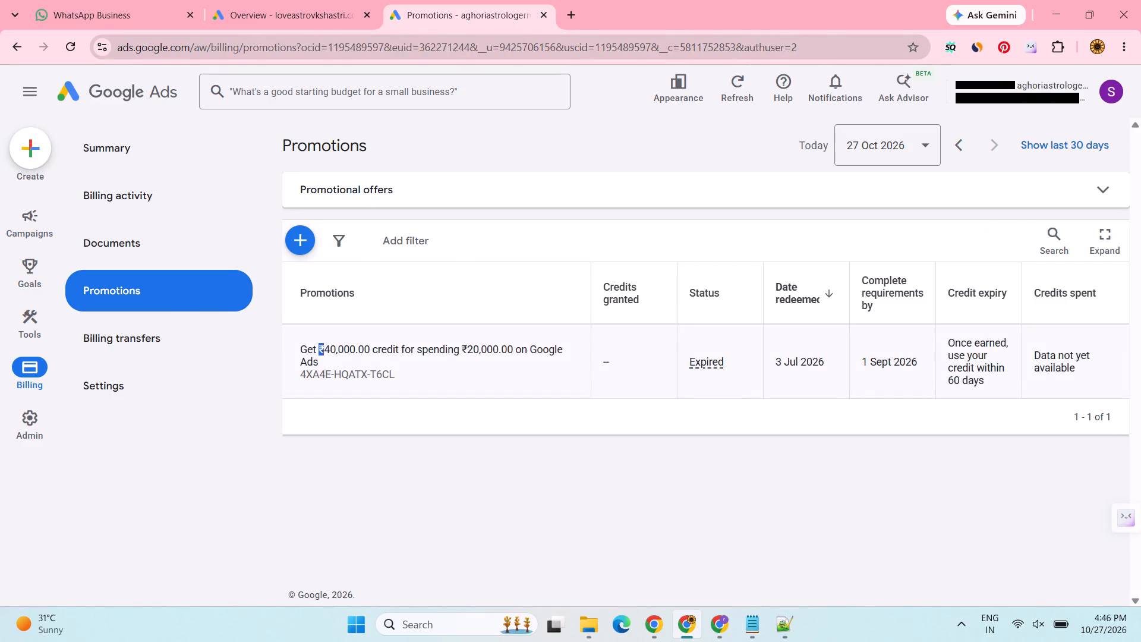
{"action": "left_click_drag", "start_coordinate": [324, 344], "coordinate": [459, 366]}
{"action": "left_click", "coordinate": [463, 361]}
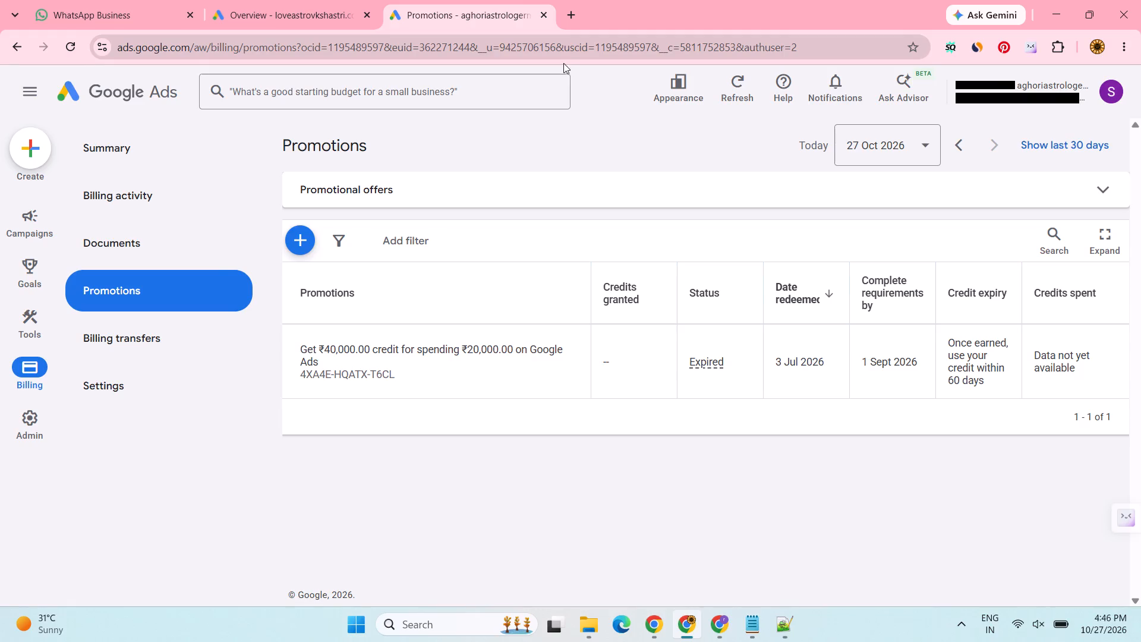
{"action": "left_click", "coordinate": [541, 9]}
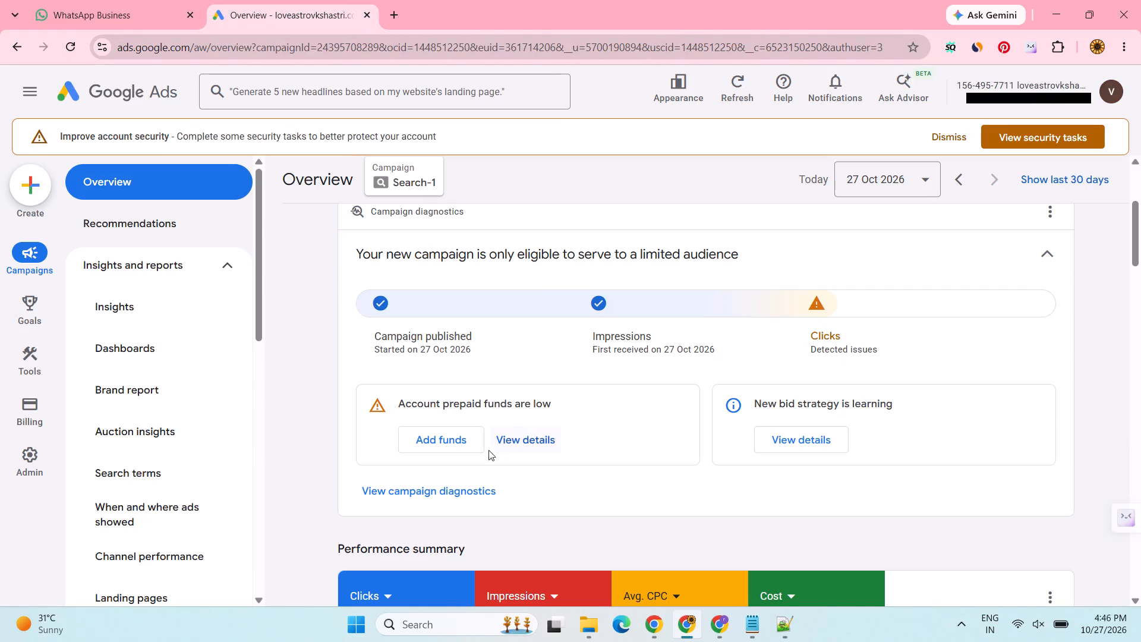
Check the performance summary of the loveastrovkshastri.com Search-1 campaign and examine its ads table.
{"action": "scroll", "coordinate": [417, 408], "scroll_direction": "down", "scroll_amount": 4}
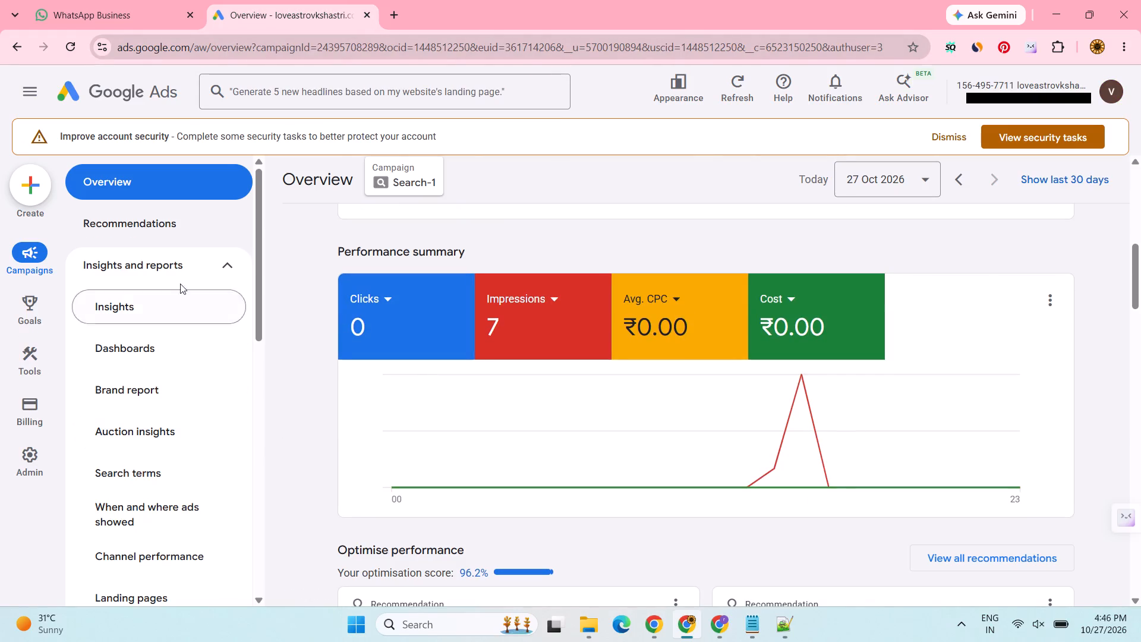
{"action": "left_click", "coordinate": [185, 265]}
{"action": "left_click", "coordinate": [138, 439]}
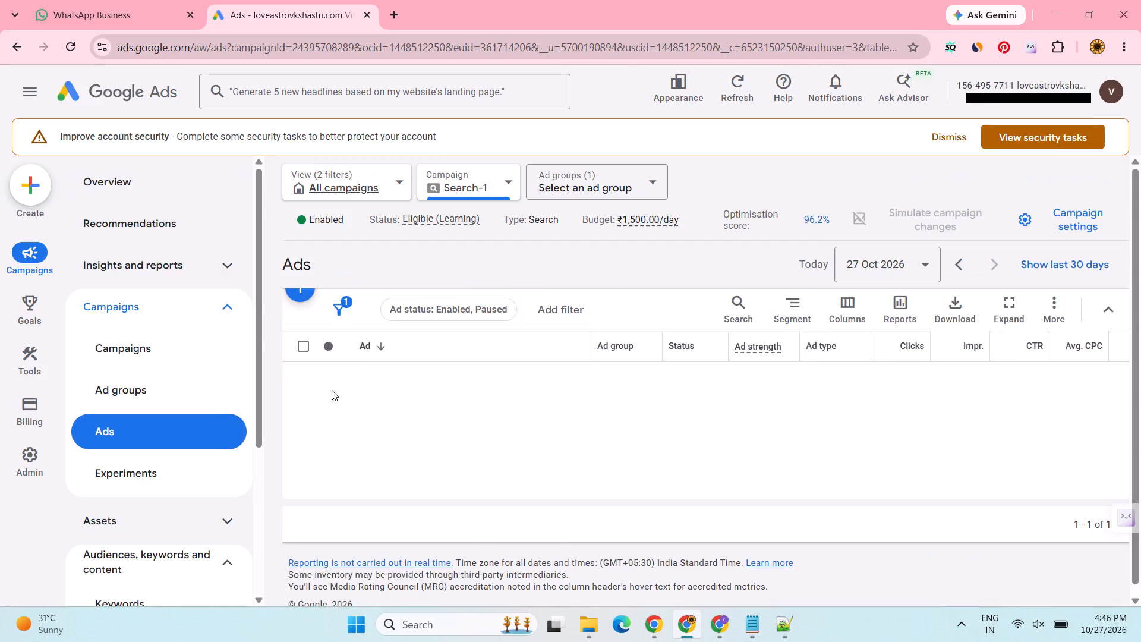
{"action": "scroll", "coordinate": [400, 372], "scroll_direction": "down", "scroll_amount": 3}
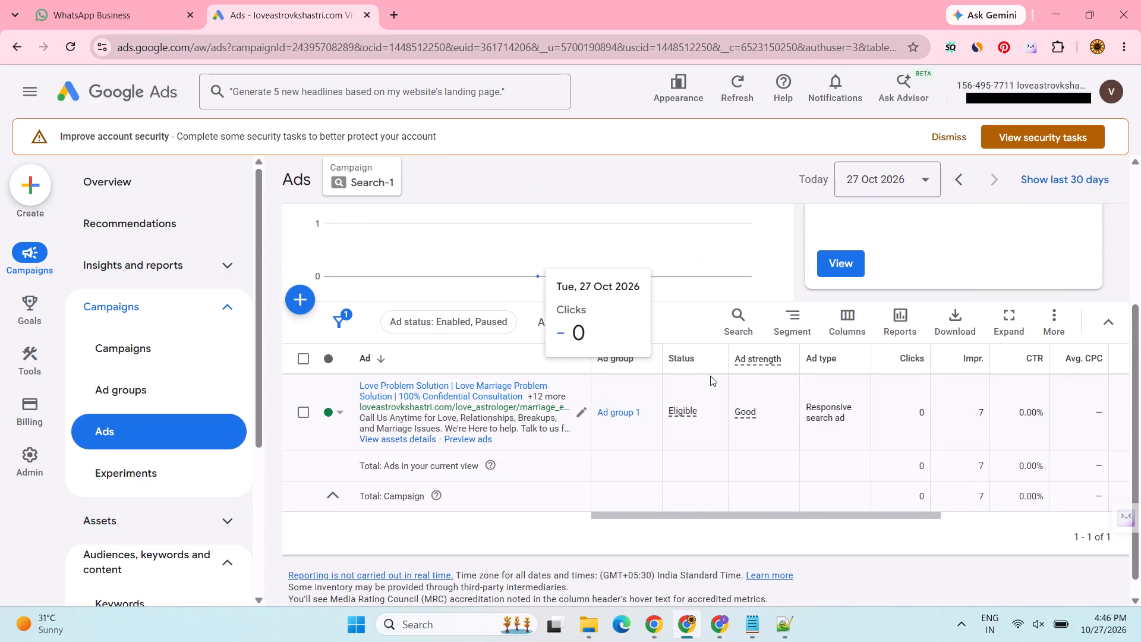